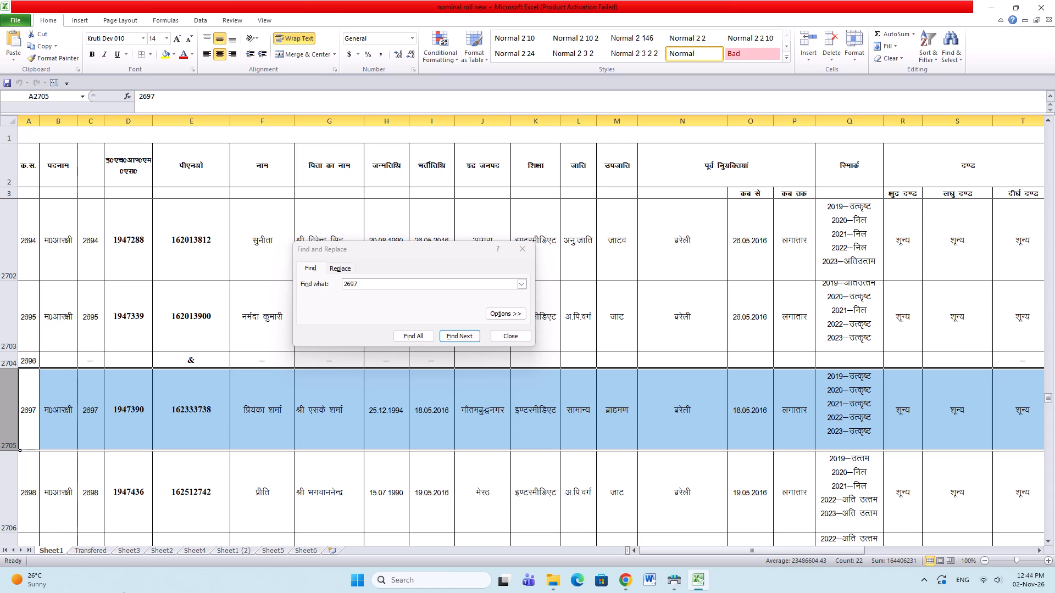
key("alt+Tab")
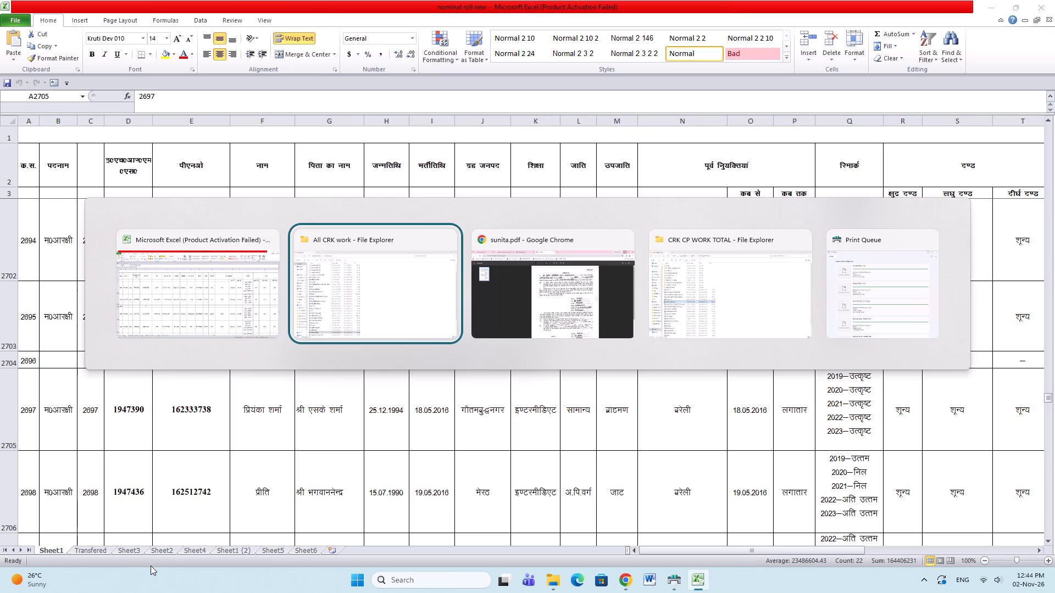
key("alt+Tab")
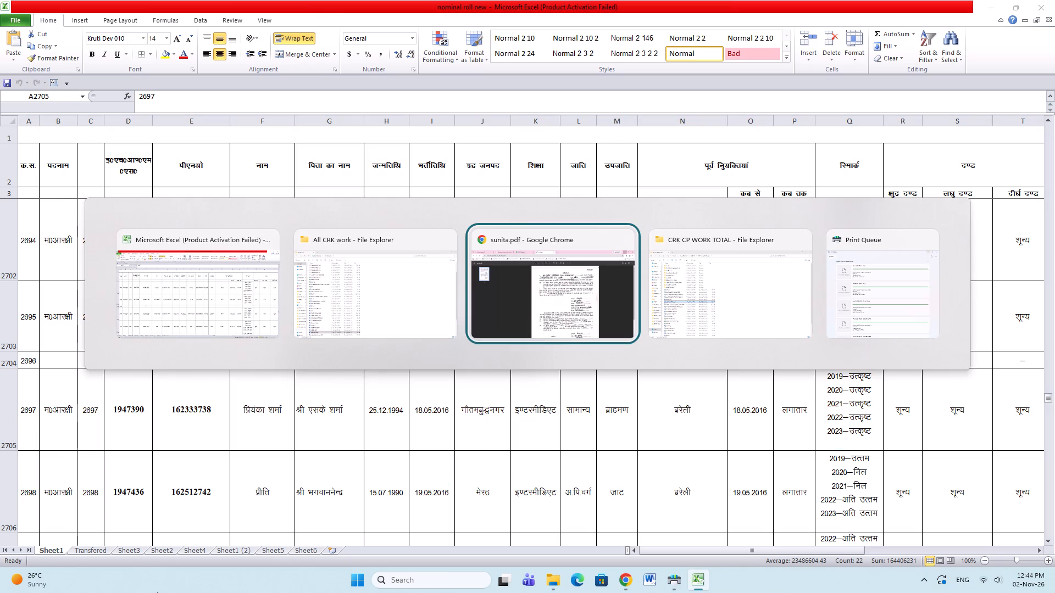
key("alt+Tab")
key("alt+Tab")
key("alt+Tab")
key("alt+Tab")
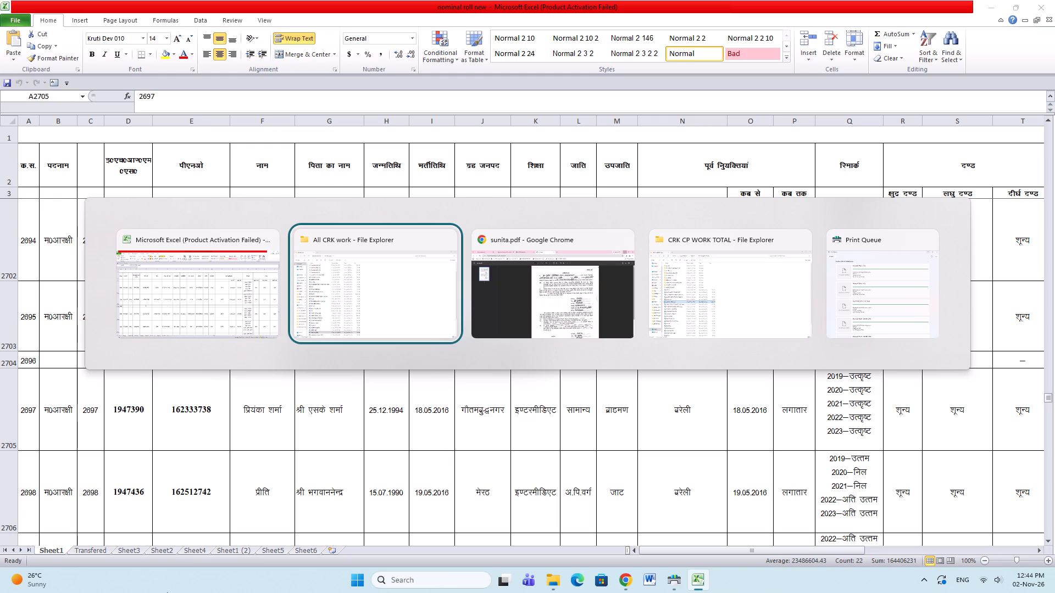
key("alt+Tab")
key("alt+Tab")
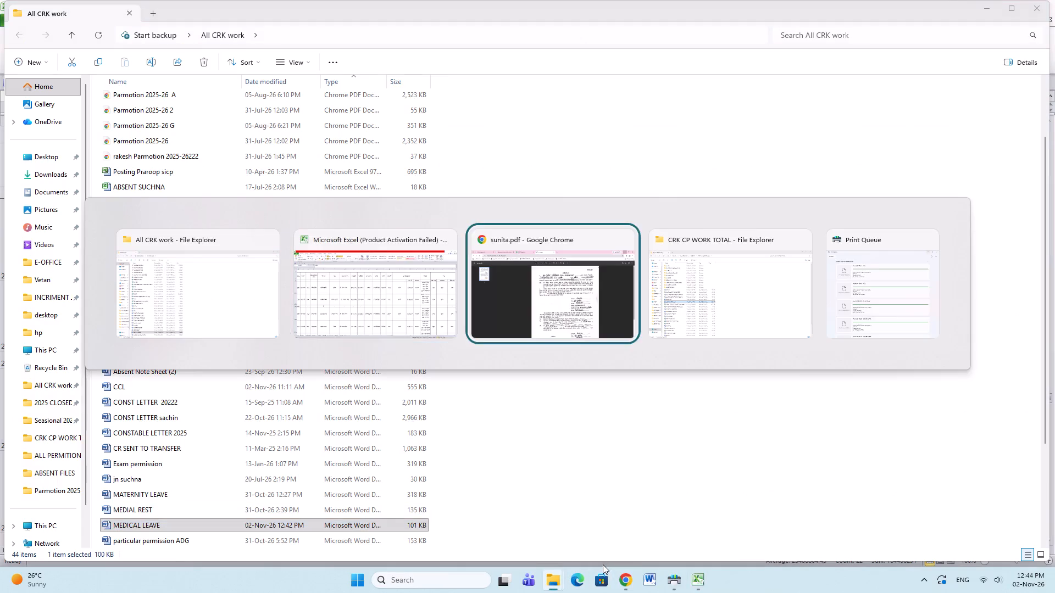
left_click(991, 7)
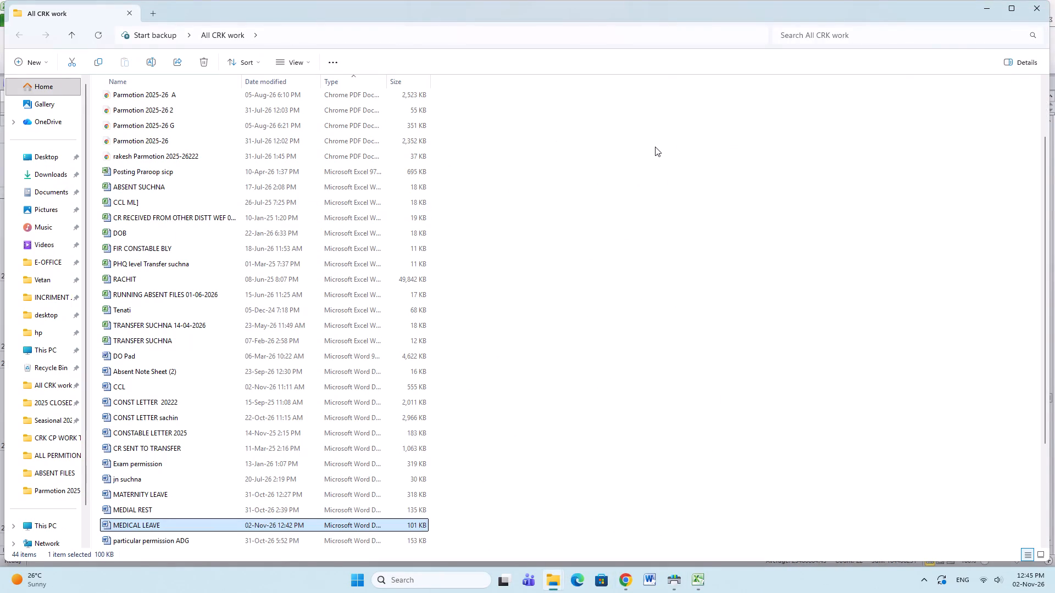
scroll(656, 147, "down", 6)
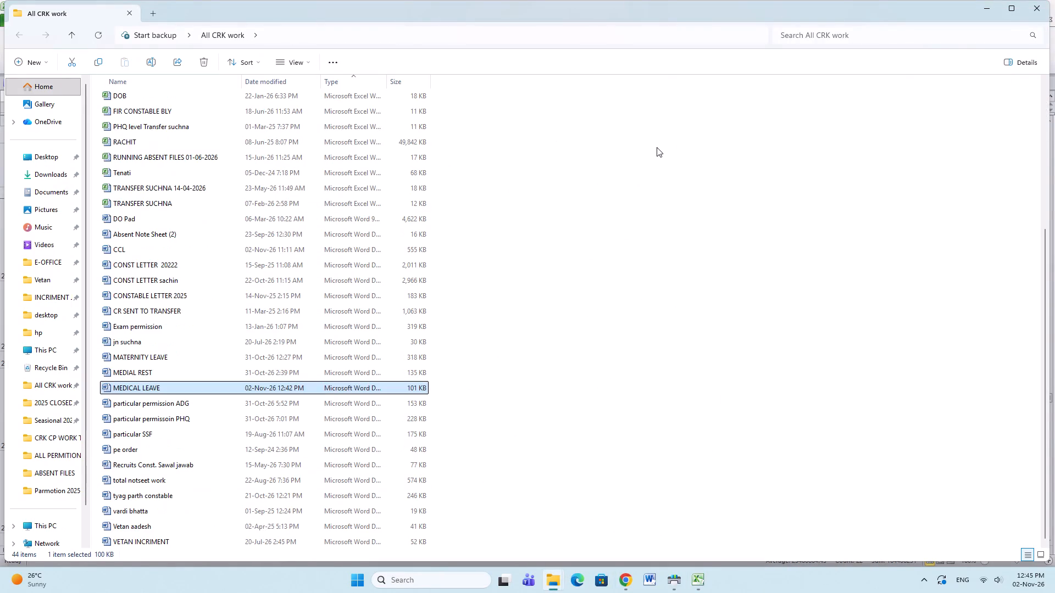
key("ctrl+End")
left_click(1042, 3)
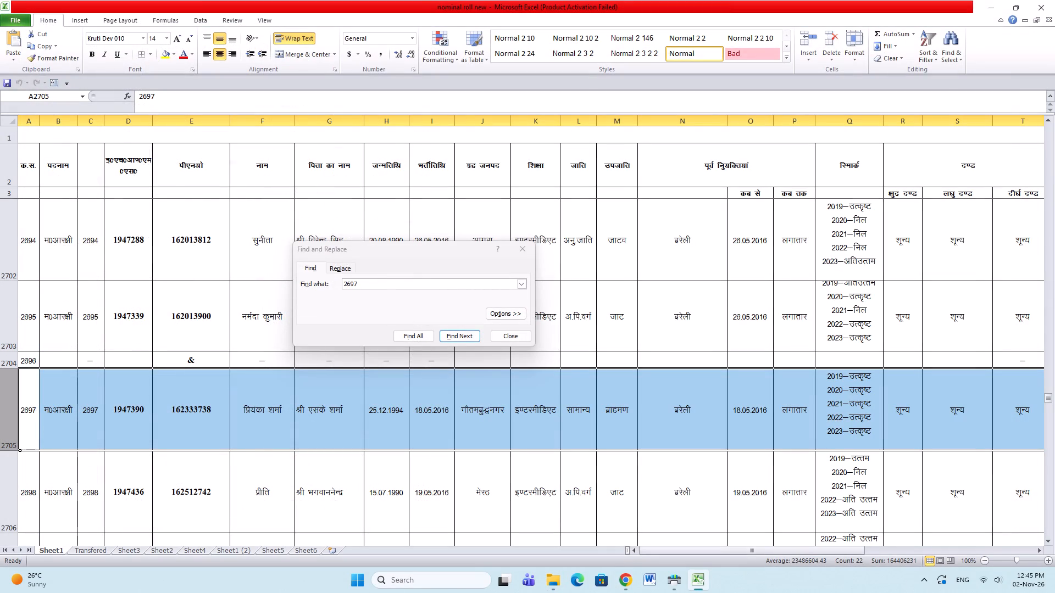
Switch to Word by opening the recent document LETTER.
right_click(651, 581)
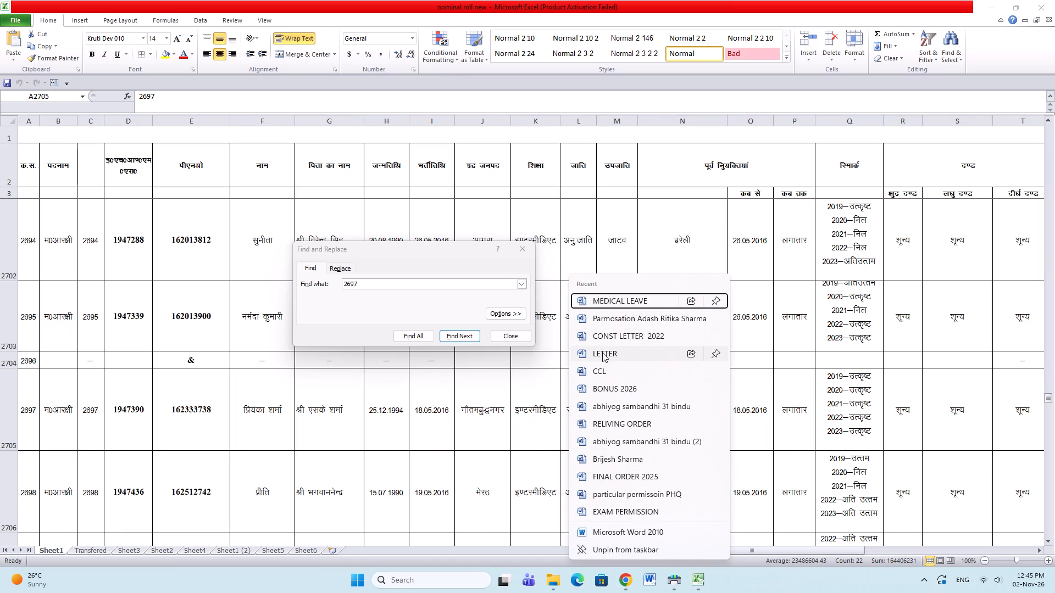
left_click(602, 353)
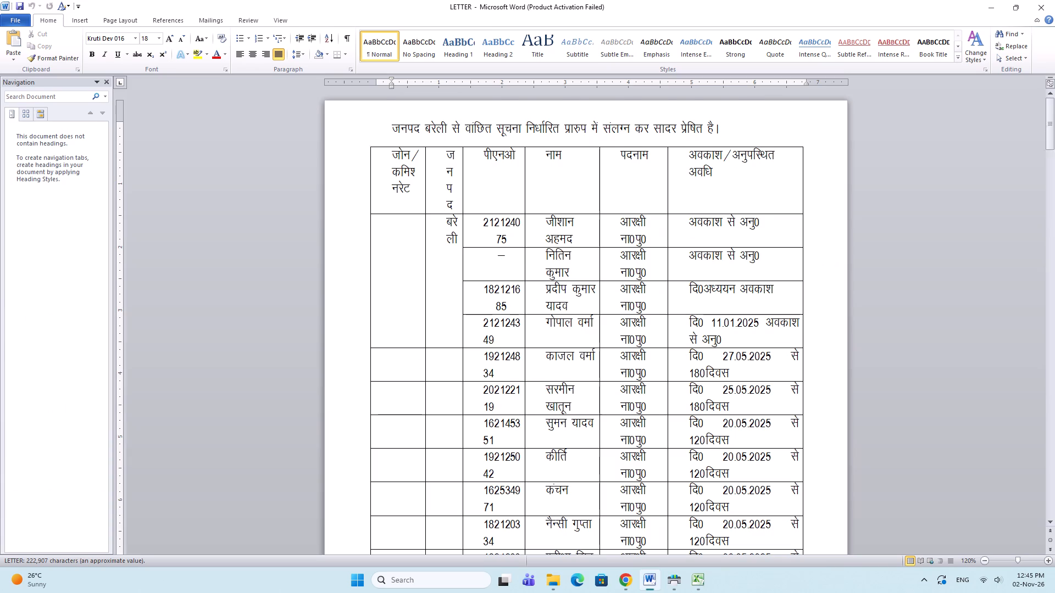
Start a new blank page at the very end of the LETTER document.
scroll(552, 343, "down", 7)
key("ctrl+End")
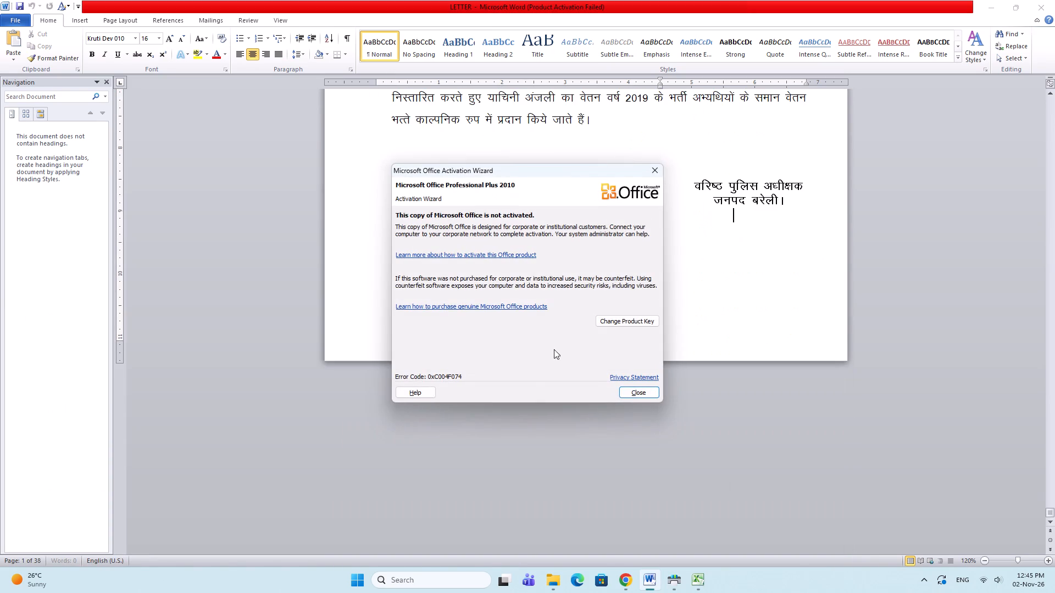
left_click(623, 390)
key("ctrl+Return")
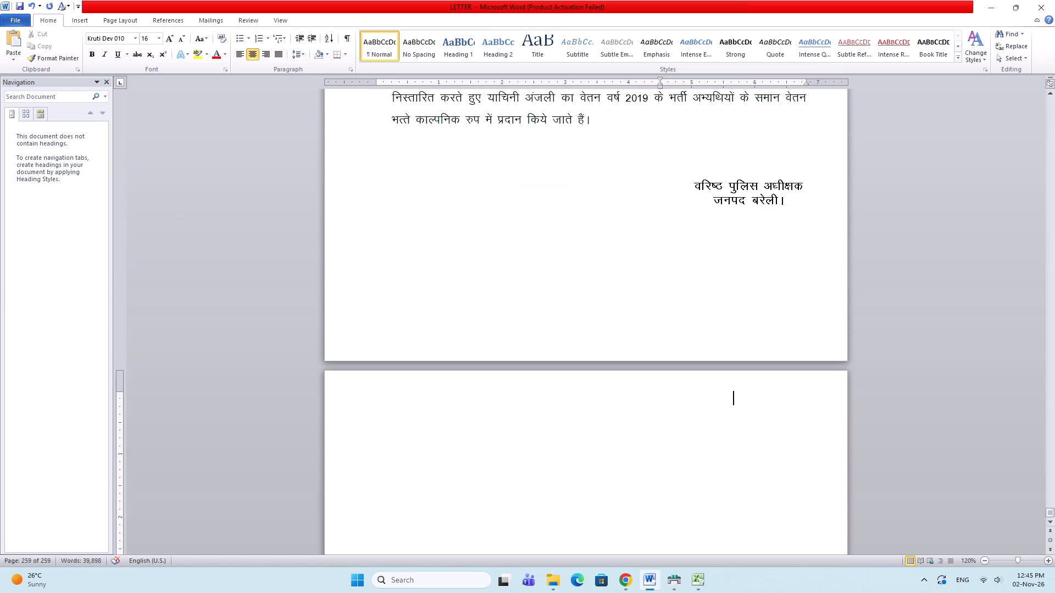
Copy the letterhead, reference line and addressee block from the earlier letter numbered व-176/2026 to पुलिस उपमहानिरीक्षक, बरेली परिक्षेत्र.
scroll(561, 266, "up", 13)
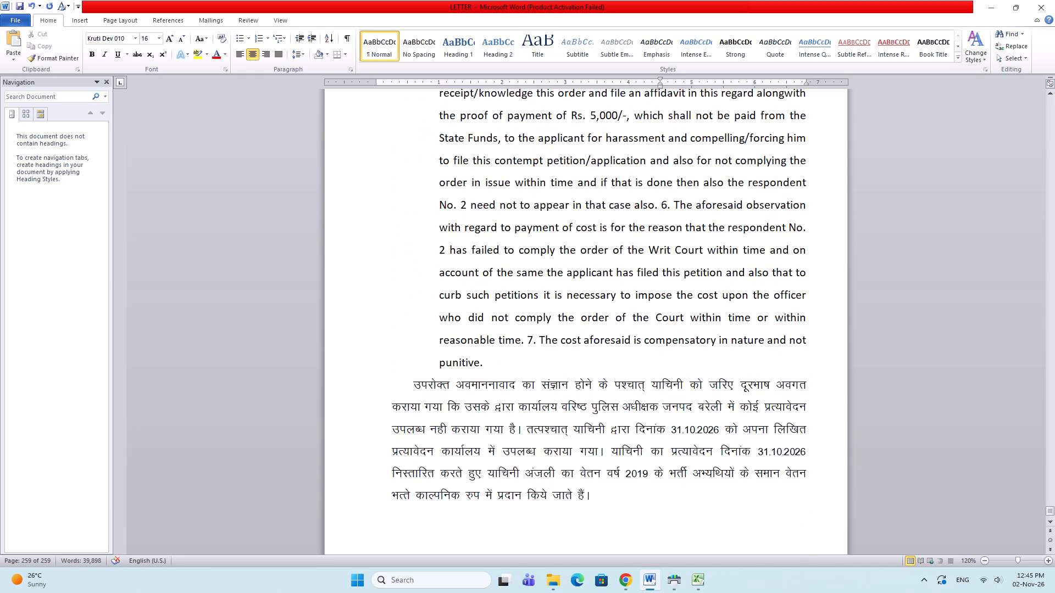
scroll(536, 194, "up", 6)
scroll(536, 191, "down", 1)
scroll(536, 191, "up", 20)
scroll(536, 191, "up", 20)
scroll(536, 191, "up", 3)
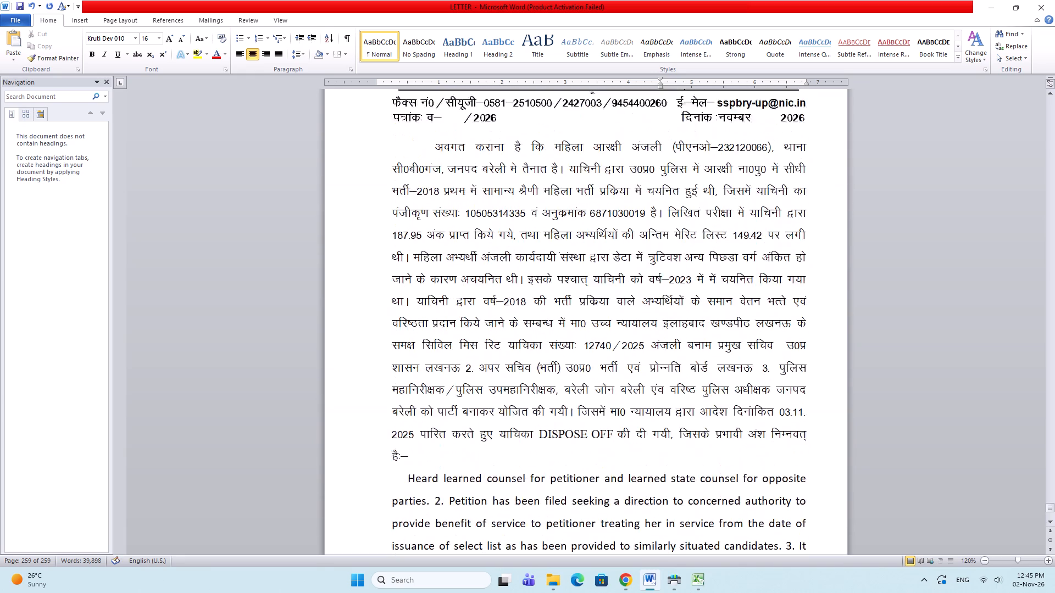
scroll(545, 194, "up", 8)
scroll(531, 258, "up", 2)
scroll(531, 258, "down", 1)
scroll(531, 257, "up", 18)
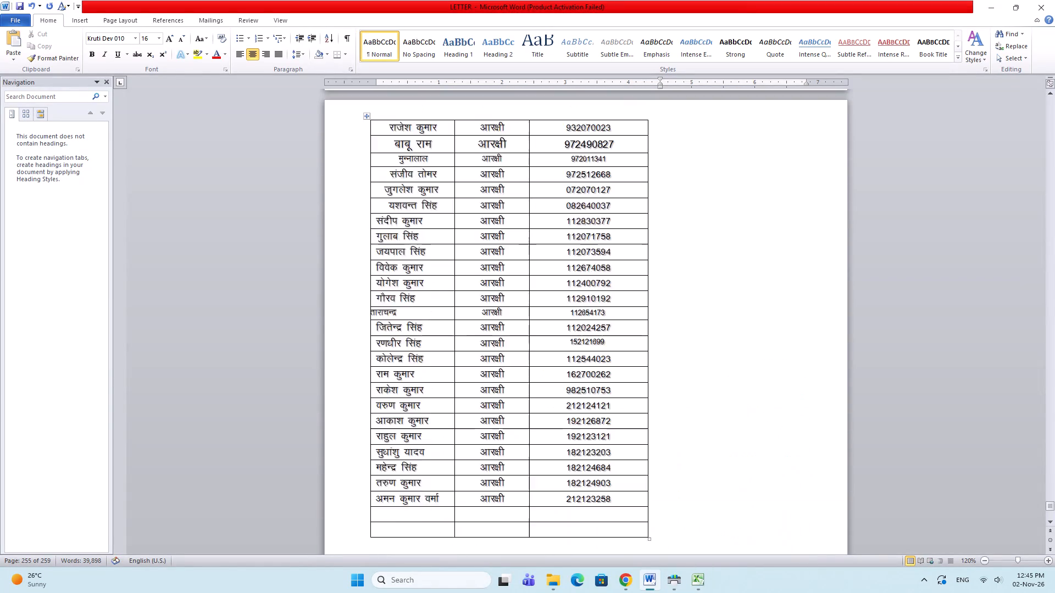
scroll(534, 258, "up", 20)
scroll(534, 258, "up", 20)
scroll(534, 258, "up", 7)
scroll(545, 261, "down", 1)
scroll(545, 261, "up", 2)
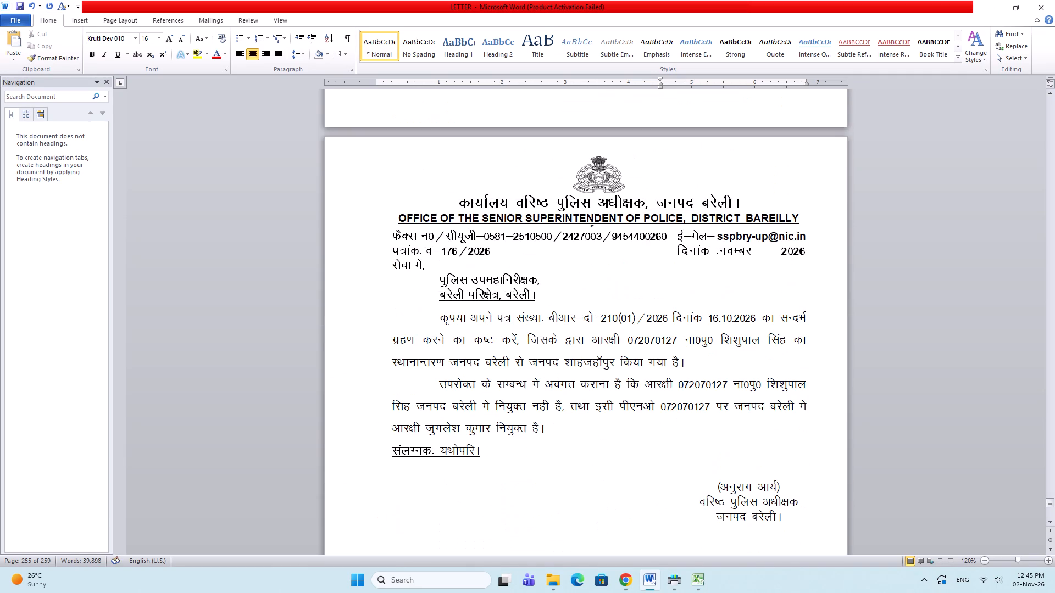
left_click_drag(564, 165, 609, 300)
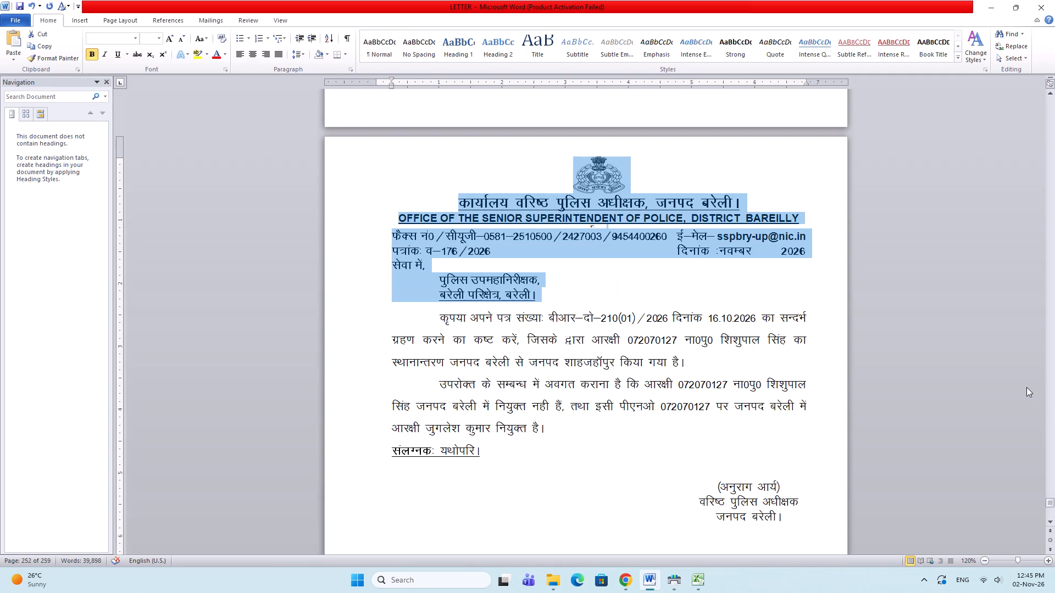
key("ctrl+c")
Add another page break at the document's end and paste the copied letterhead block onto the blank page before it.
scroll(930, 423, "down", 3)
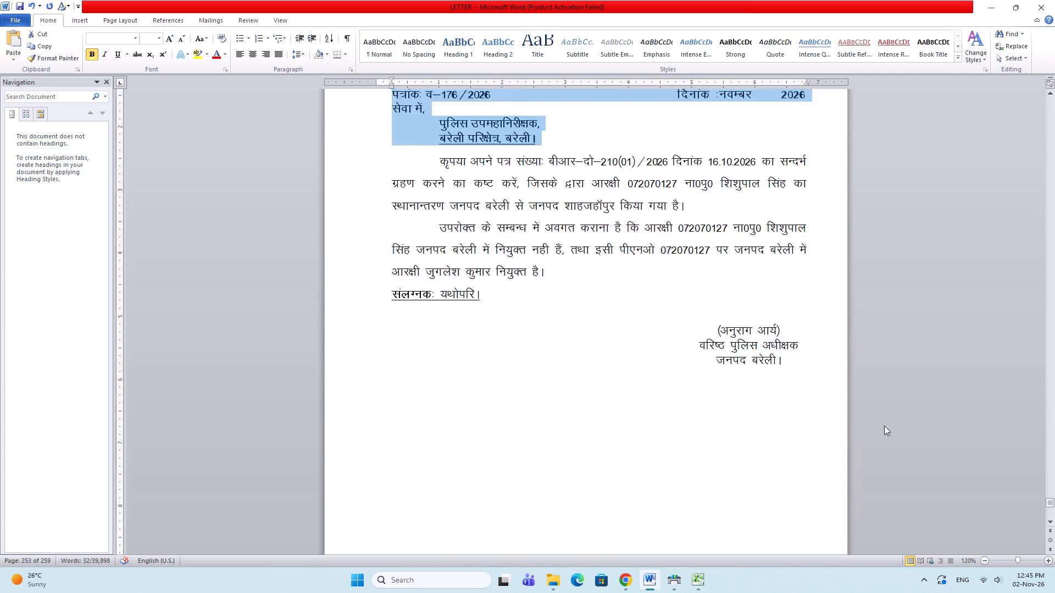
scroll(884, 426, "down", 12)
key("ctrl+End")
key("ctrl+Return")
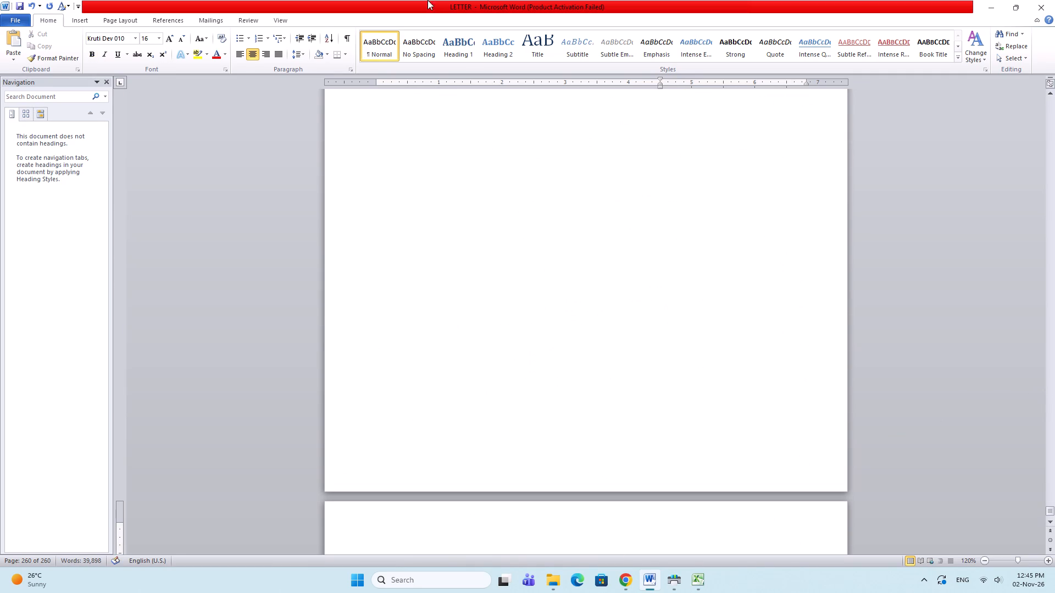
scroll(423, 0, "up", 8)
scroll(459, 28, "up", 14)
scroll(475, 317, "up", 14)
scroll(475, 295, "down", 1)
scroll(475, 295, "up", 13)
scroll(465, 283, "down", 12)
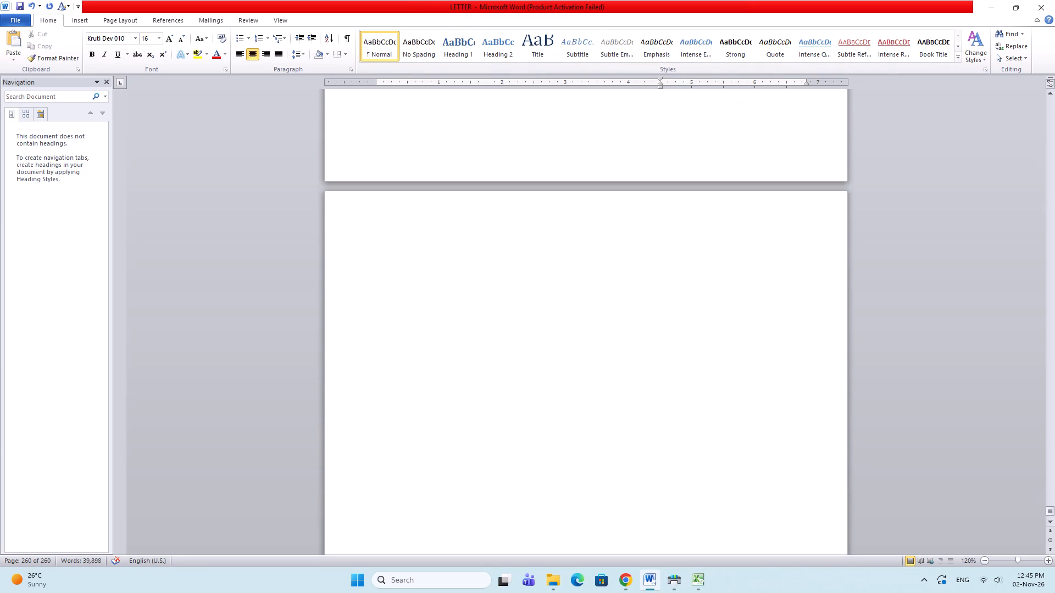
left_click(408, 253)
key("ctrl+v")
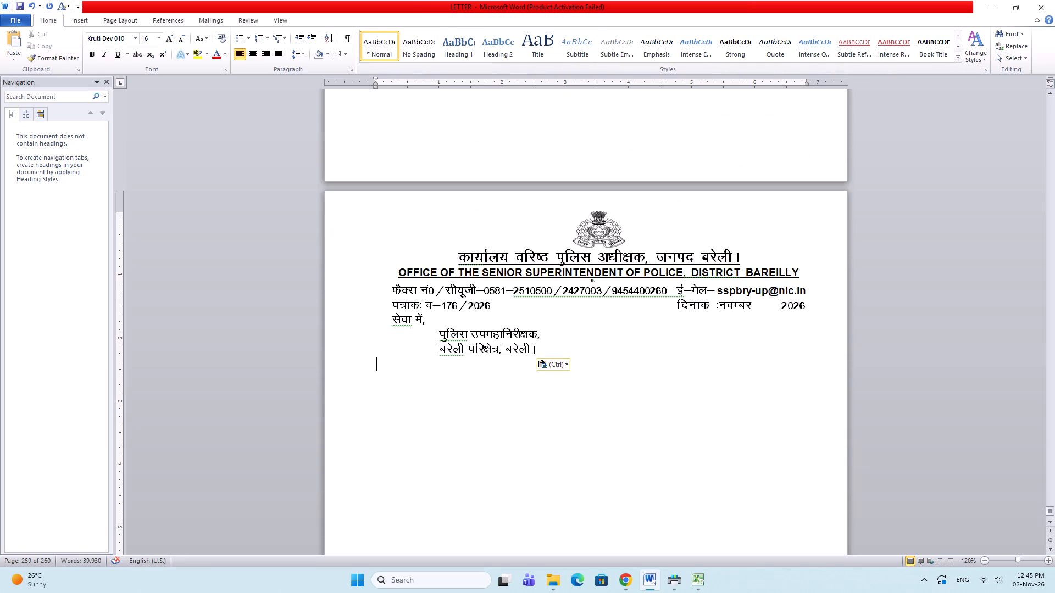
Replace the addressee in the pasted block with "पुलिस अधीक्षक, अपराध" and, on a second indented line, "जनपद बरेली।".
left_click_drag(439, 332, 531, 347)
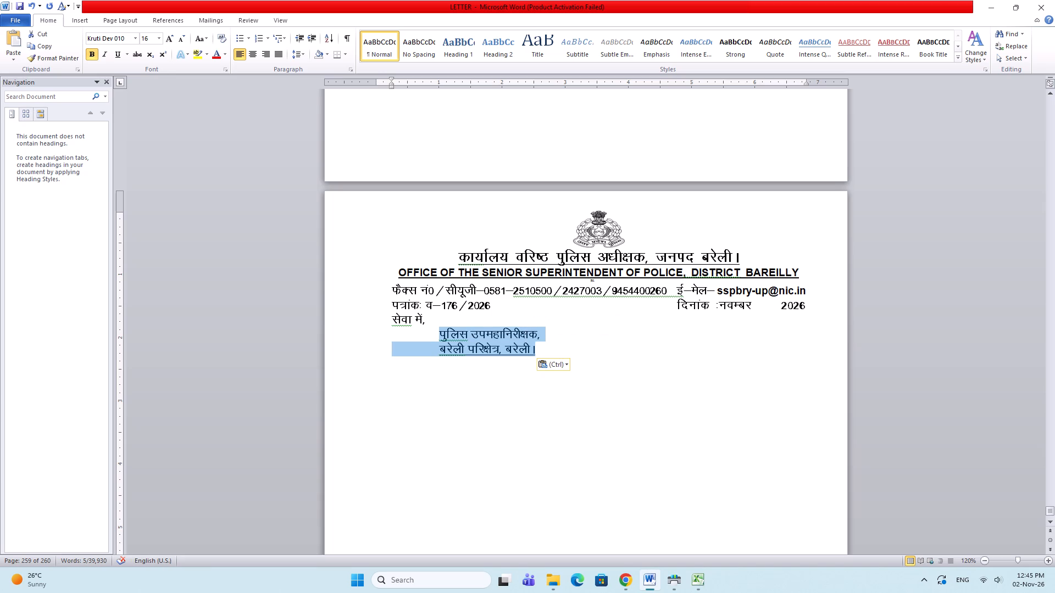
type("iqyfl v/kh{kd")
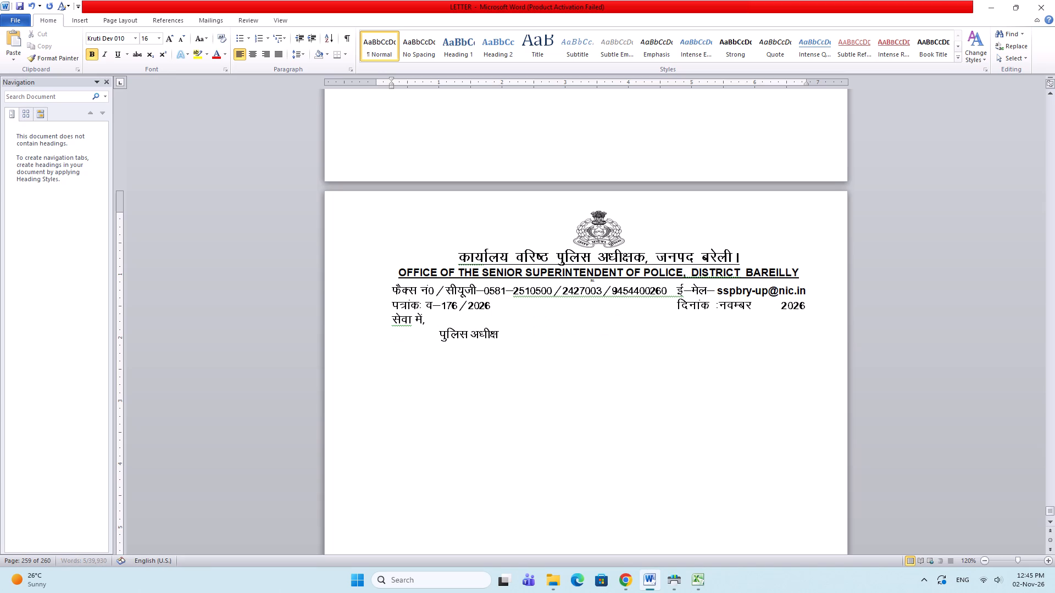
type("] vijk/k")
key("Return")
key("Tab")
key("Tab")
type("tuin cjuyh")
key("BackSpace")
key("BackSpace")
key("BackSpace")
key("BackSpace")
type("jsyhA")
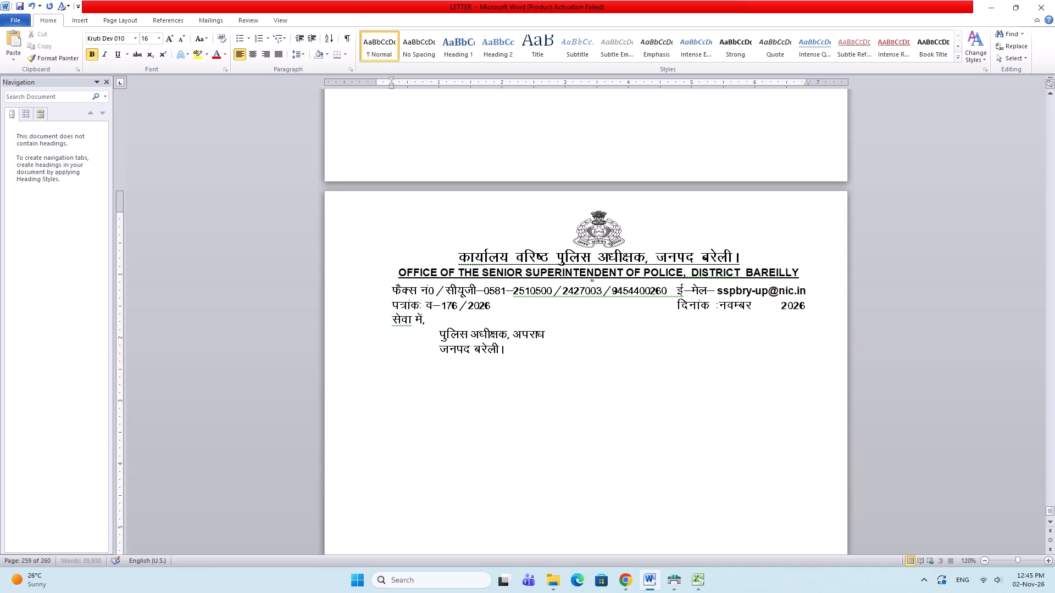
Start an indented body paragraph below the addressee in the new letter with "कृपया अपने पत्र संख्याः".
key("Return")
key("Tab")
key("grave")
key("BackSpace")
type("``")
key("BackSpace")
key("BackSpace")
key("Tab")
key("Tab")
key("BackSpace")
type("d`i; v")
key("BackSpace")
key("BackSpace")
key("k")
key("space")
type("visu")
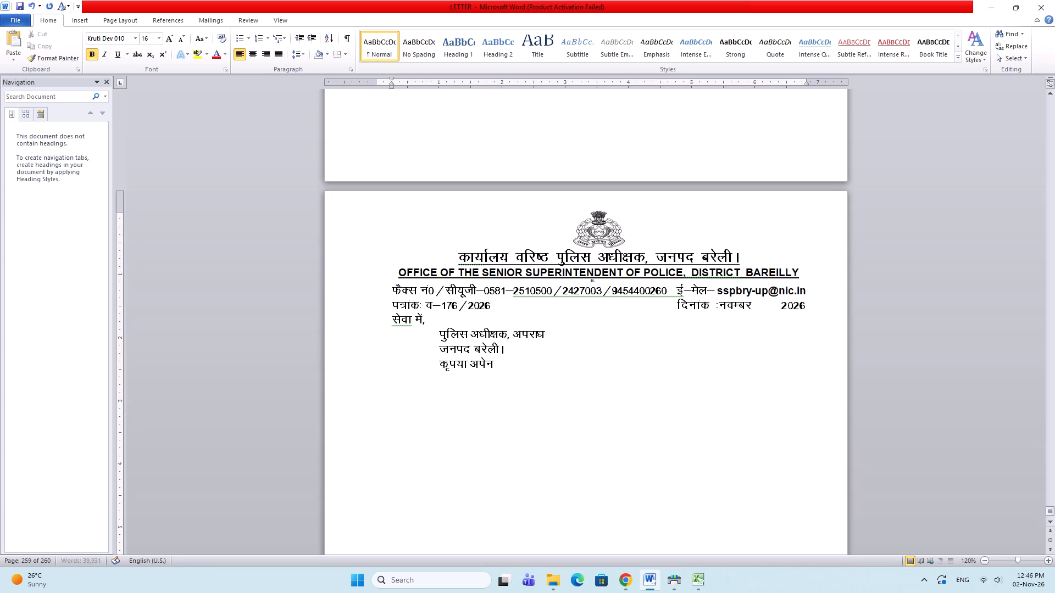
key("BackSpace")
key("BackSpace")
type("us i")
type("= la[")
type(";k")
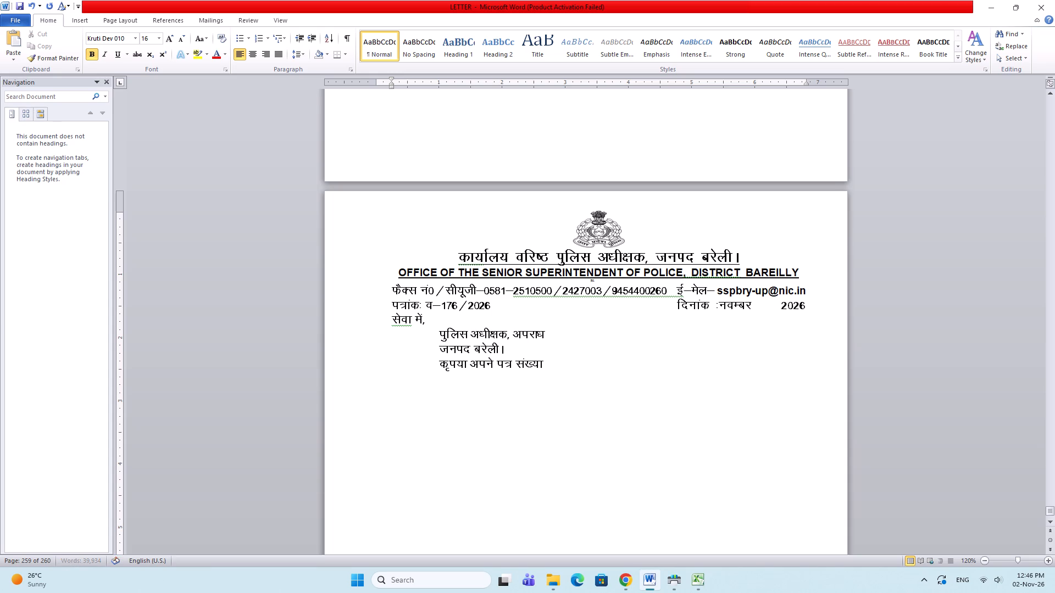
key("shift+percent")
Add the referenced letter number "एसपी कां–33/2026(प्रा0जांच)" after "पत्र संख्याः".
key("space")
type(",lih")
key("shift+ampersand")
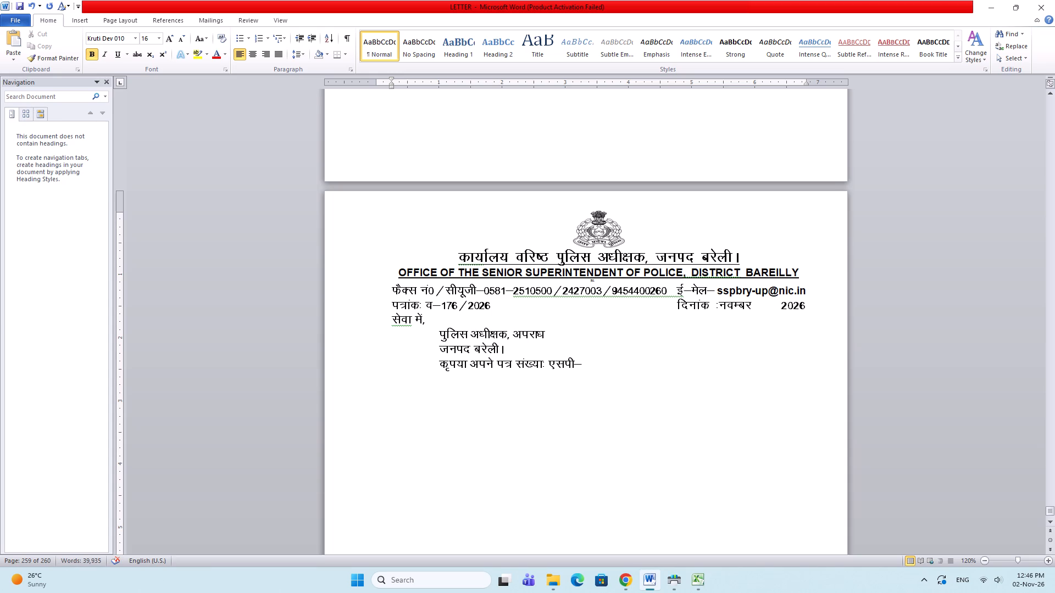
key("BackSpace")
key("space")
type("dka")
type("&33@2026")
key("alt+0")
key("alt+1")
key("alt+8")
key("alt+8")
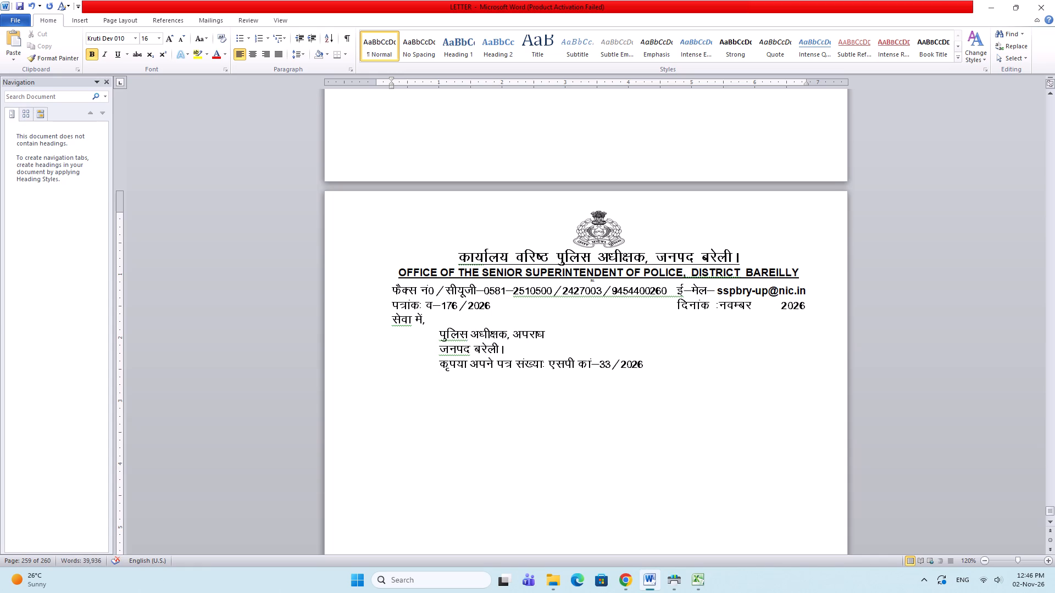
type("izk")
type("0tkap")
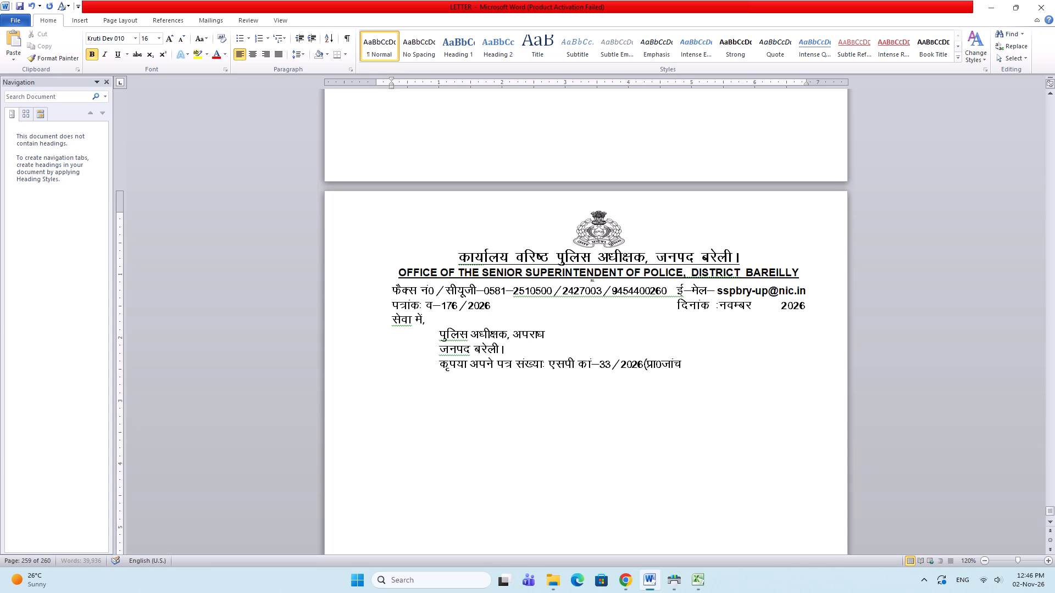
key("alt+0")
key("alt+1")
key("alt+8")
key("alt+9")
Add the referenced letter's date as "दिनांक 18.10.2026" after the letter number.
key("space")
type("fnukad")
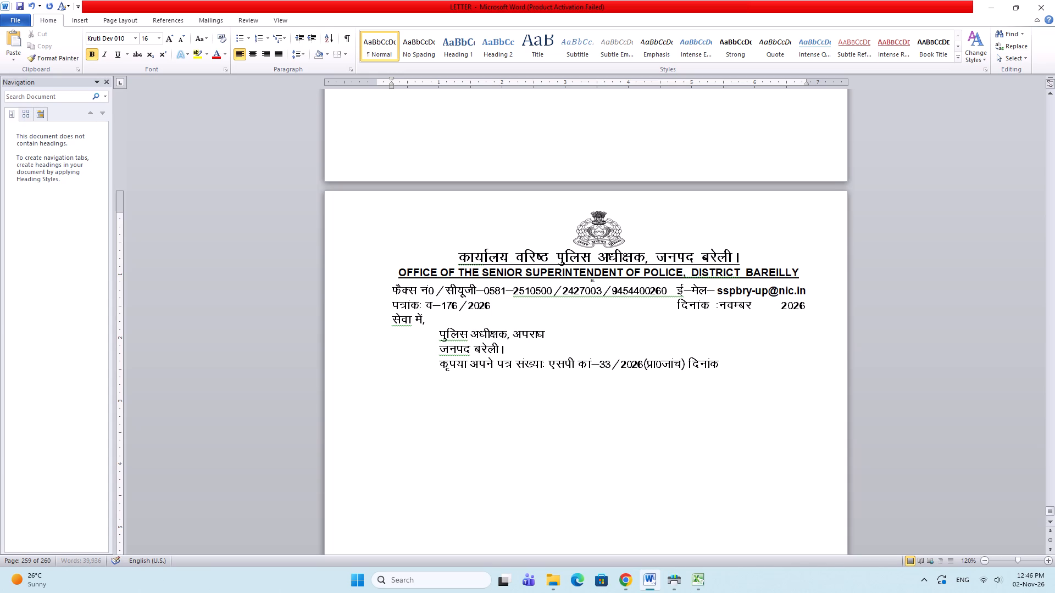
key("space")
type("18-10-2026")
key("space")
Continue the sentence after the date with "का सन्दर्भ ग्रहण करने का कष्ट करें, जिसके द्वारा".
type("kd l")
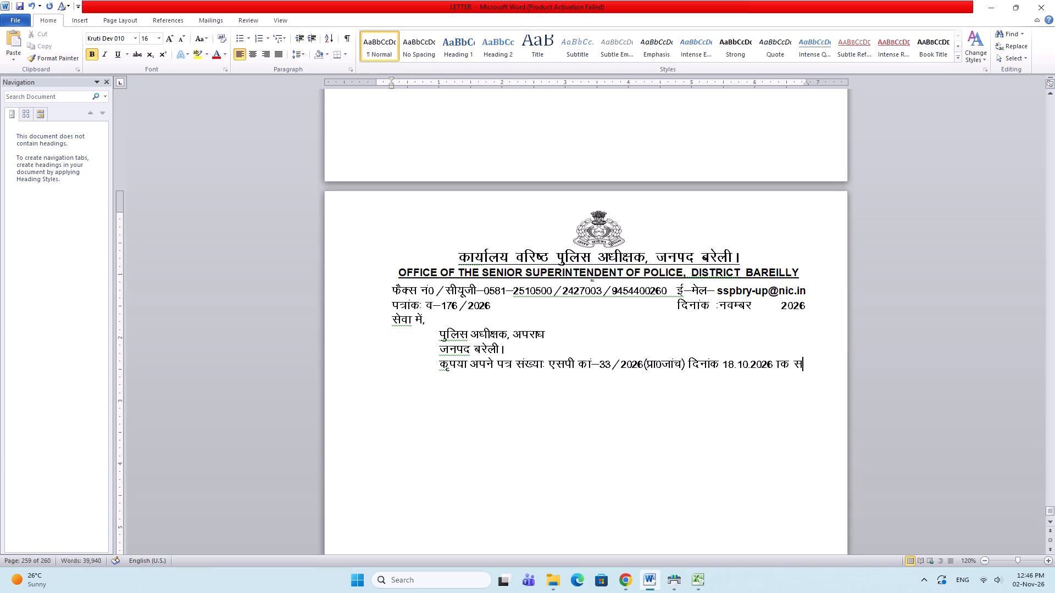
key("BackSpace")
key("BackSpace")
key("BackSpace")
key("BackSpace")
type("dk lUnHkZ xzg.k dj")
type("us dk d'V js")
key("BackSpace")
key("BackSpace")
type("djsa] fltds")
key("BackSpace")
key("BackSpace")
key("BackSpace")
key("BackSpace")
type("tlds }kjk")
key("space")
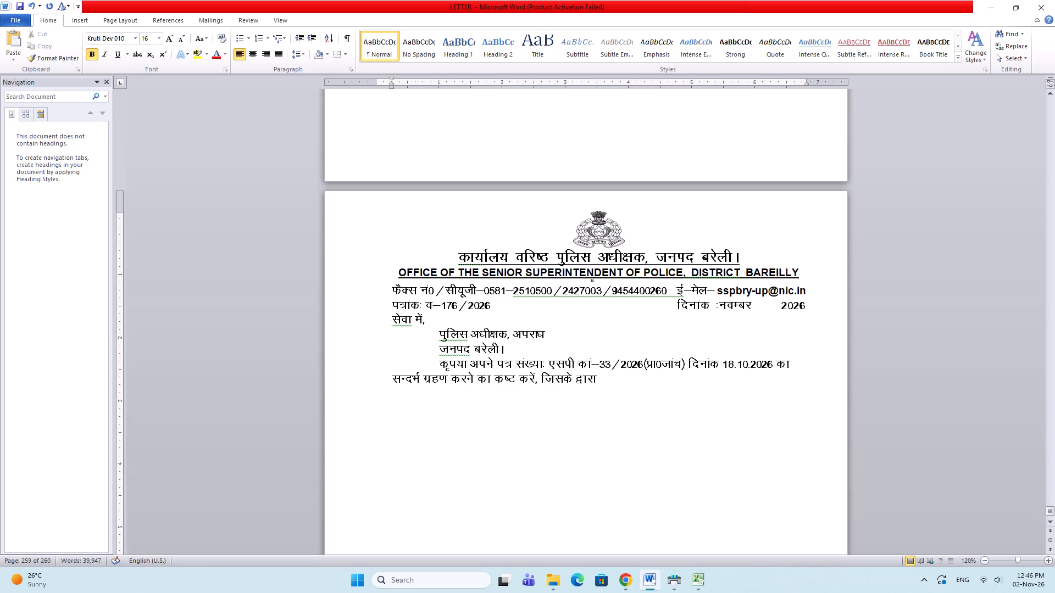
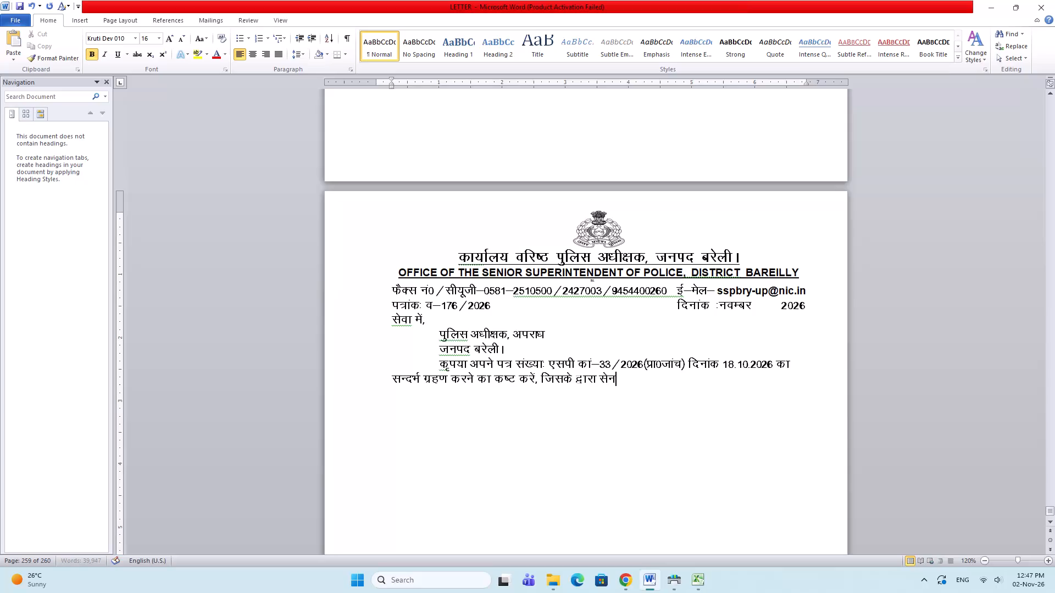
Continue the body sentence after "जिसके द्वारा" with "सेवानिवृत्त आरक्षी चालक" and the retired driver's name.
key("BackSpace")
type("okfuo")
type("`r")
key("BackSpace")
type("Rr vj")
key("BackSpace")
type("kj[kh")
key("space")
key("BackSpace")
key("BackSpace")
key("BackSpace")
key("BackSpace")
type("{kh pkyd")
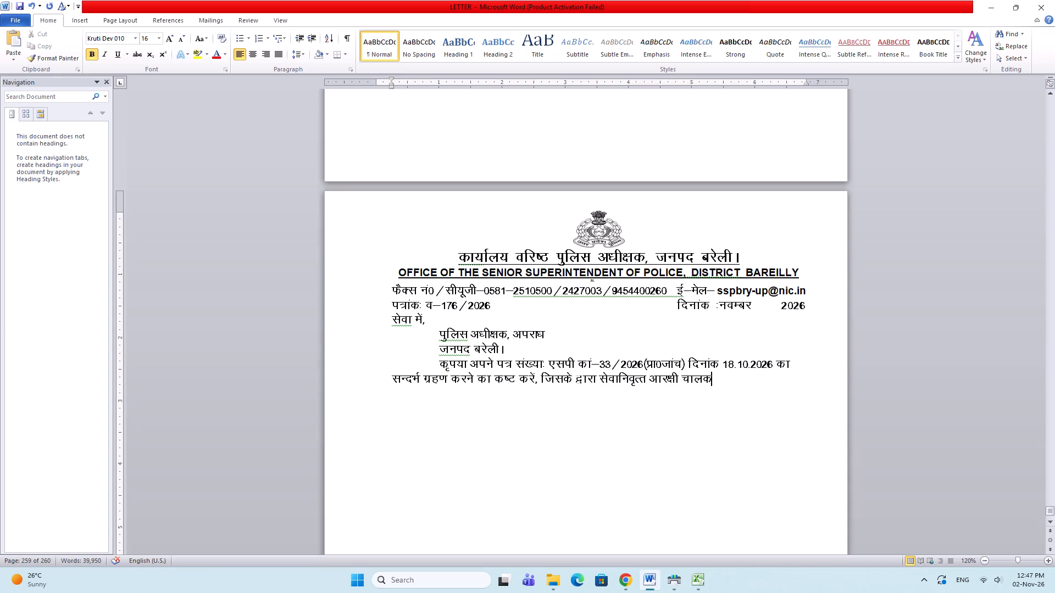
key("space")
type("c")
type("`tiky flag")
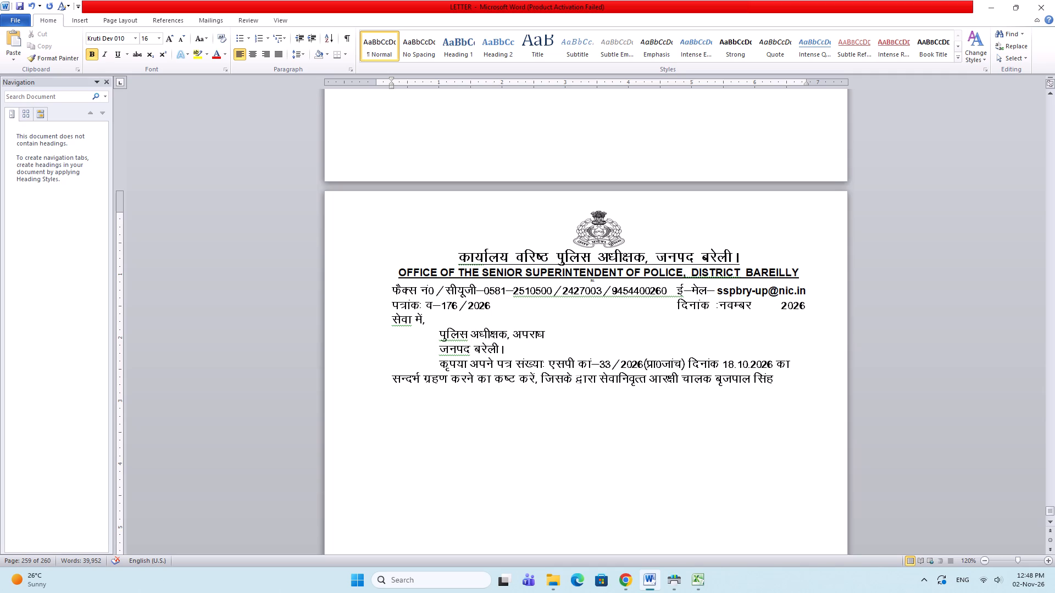
Add the retirement district and date after the driver's name as "के जनपद गौतमबुद्वनगर से दिनांक 31.12.2024".
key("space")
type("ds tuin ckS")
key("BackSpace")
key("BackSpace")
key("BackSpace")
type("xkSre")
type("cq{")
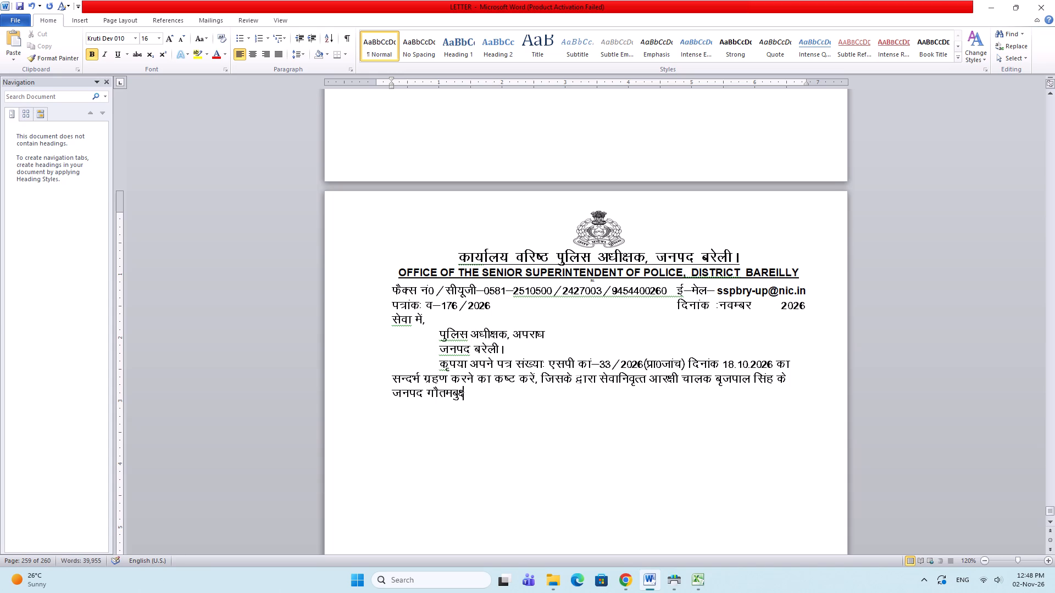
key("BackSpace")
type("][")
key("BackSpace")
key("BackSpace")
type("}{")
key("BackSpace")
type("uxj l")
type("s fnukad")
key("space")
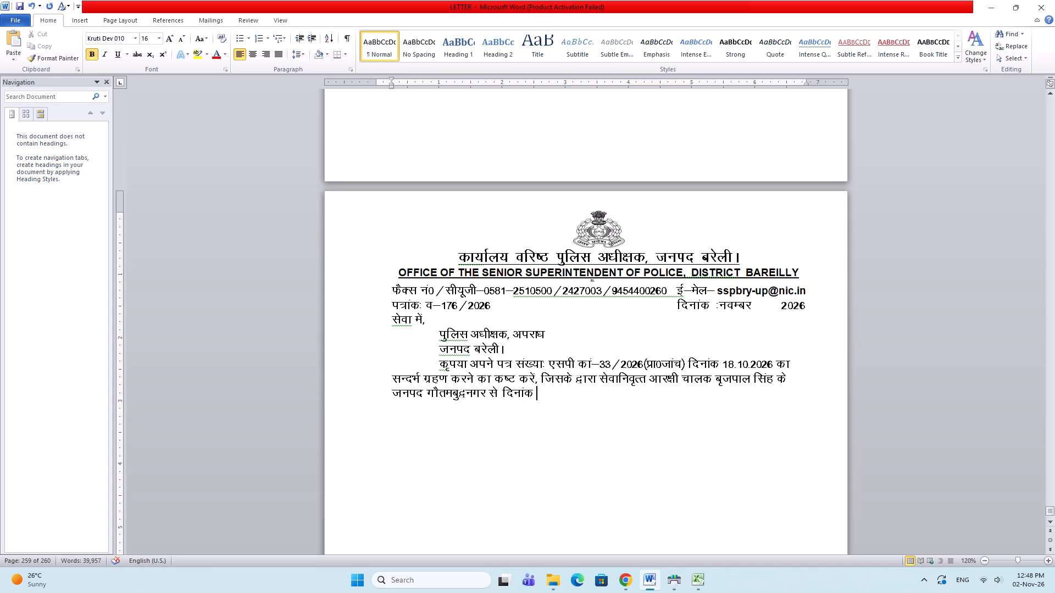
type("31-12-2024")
Continue after the retirement date with "को सेवानिवृत्त होने के उपरान्त देयको से अधिक भुगतान 6,51,190".
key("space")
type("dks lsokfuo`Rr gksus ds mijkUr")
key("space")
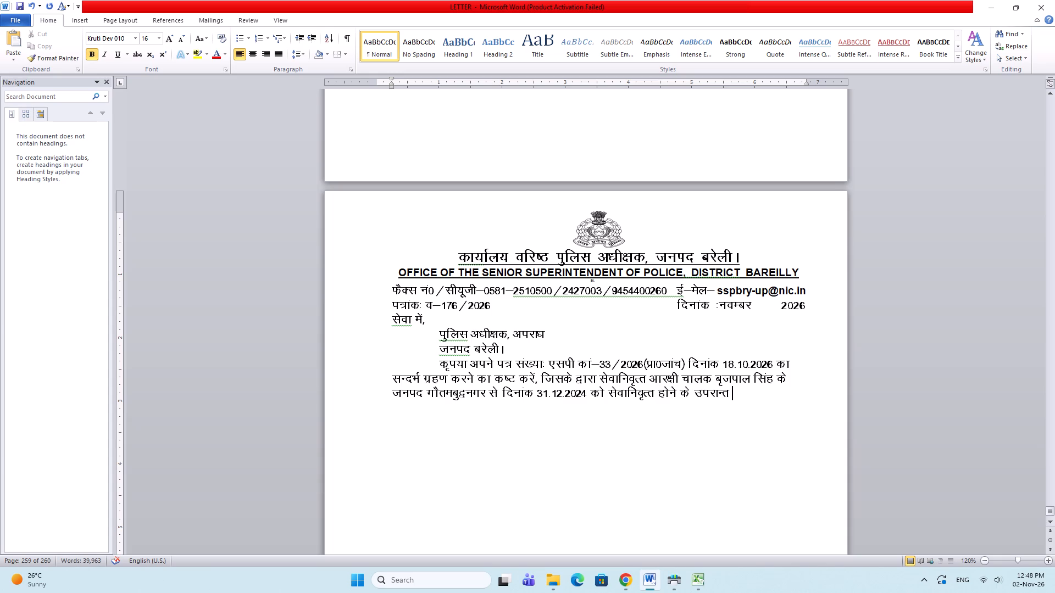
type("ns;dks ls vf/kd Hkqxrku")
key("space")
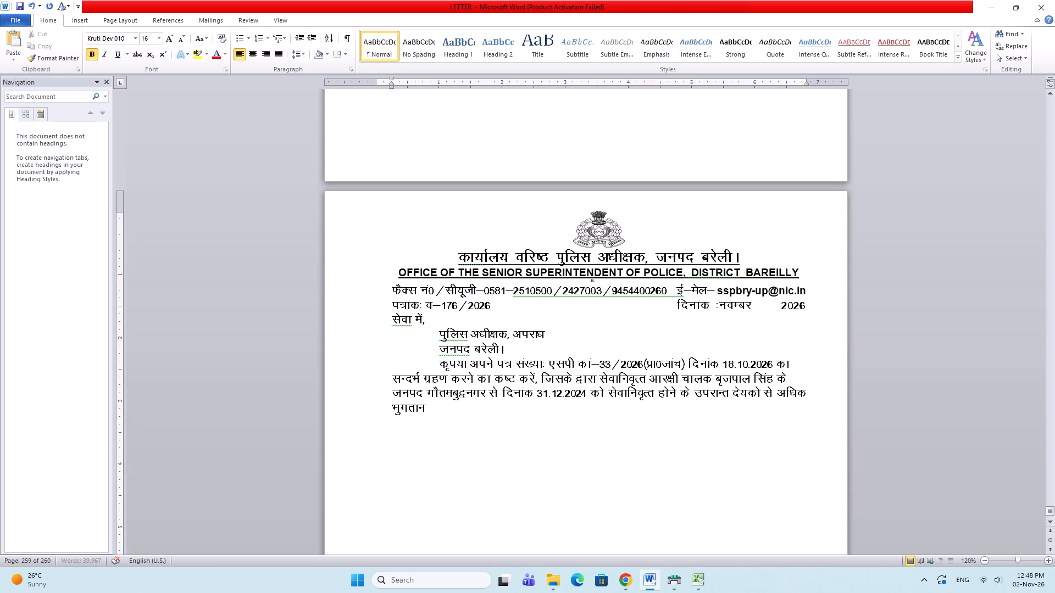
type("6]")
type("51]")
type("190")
Add "रुपये वसूली किये जाने के सम्बन्ध में" after the overpaid amount.
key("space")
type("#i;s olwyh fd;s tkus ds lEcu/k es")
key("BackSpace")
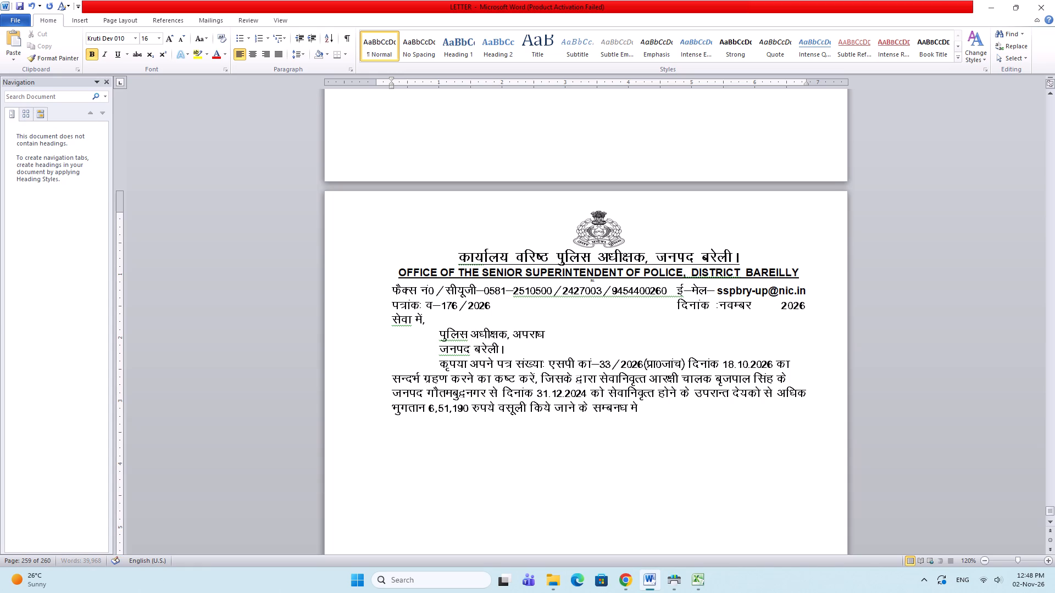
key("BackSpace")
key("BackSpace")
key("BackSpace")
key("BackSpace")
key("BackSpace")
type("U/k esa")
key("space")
Finish the first body sentence with "प्रारम्भिक जांच सम्पादित की जा रही है।".
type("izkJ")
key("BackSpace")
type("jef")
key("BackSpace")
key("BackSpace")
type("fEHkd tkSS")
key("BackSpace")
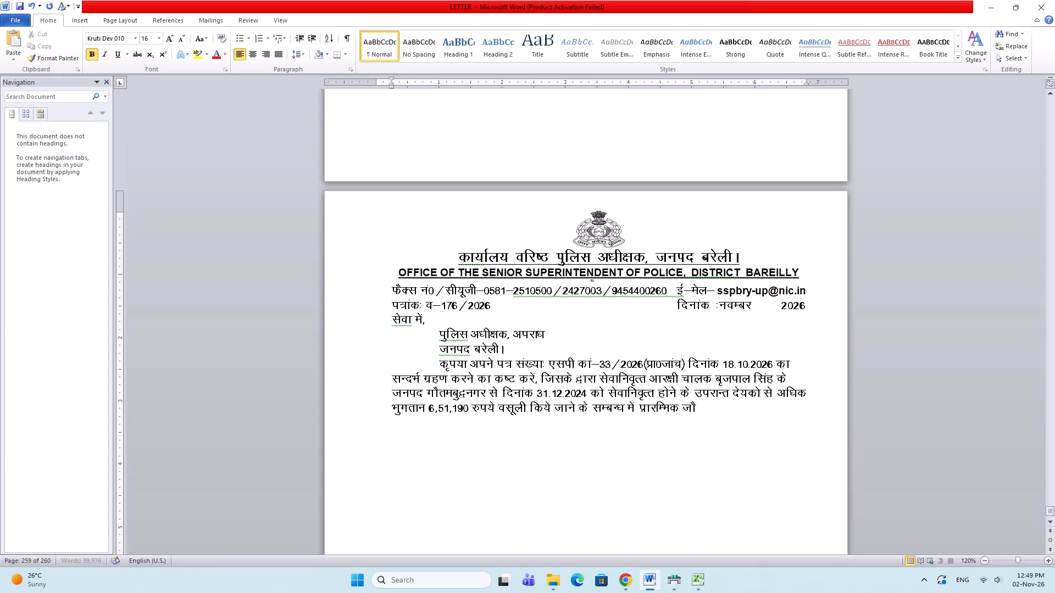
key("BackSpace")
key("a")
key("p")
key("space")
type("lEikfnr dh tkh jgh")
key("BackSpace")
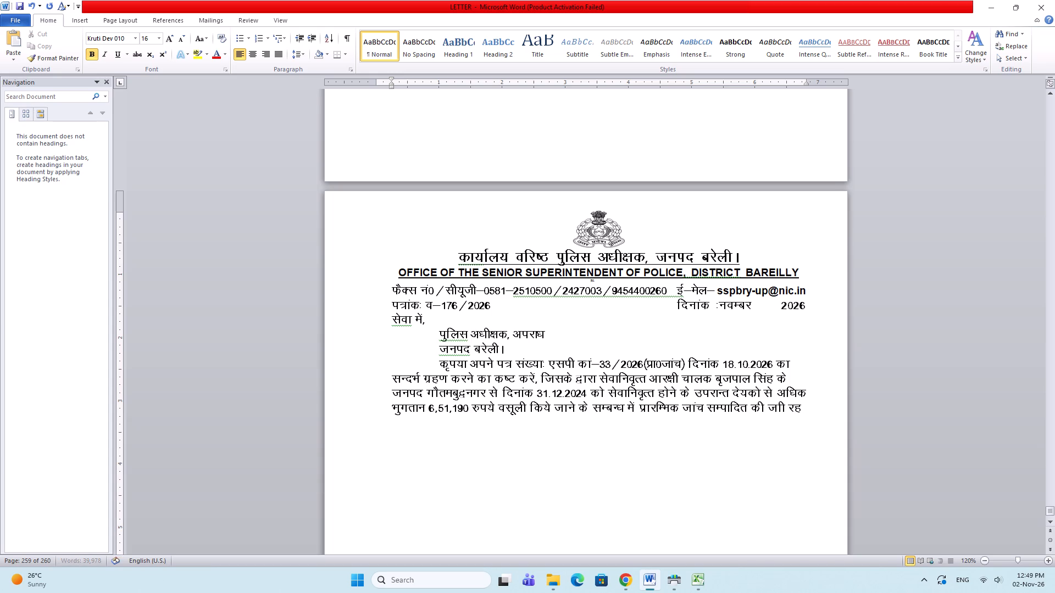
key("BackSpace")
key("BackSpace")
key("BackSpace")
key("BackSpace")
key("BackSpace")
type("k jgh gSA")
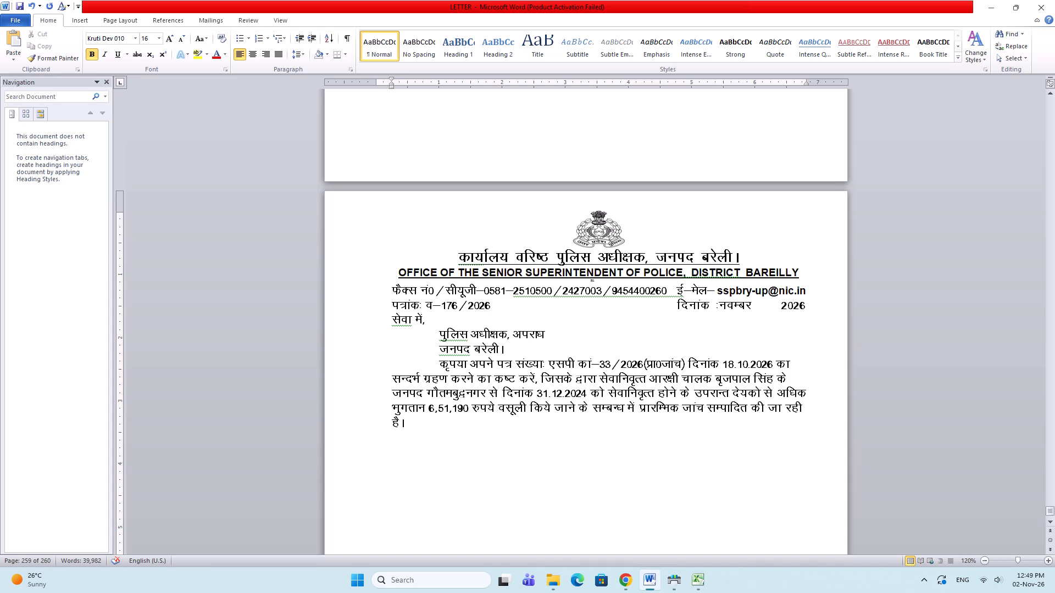
Begin a second sentence in the same paragraph with "उक्त वेतन आरक्षी की".
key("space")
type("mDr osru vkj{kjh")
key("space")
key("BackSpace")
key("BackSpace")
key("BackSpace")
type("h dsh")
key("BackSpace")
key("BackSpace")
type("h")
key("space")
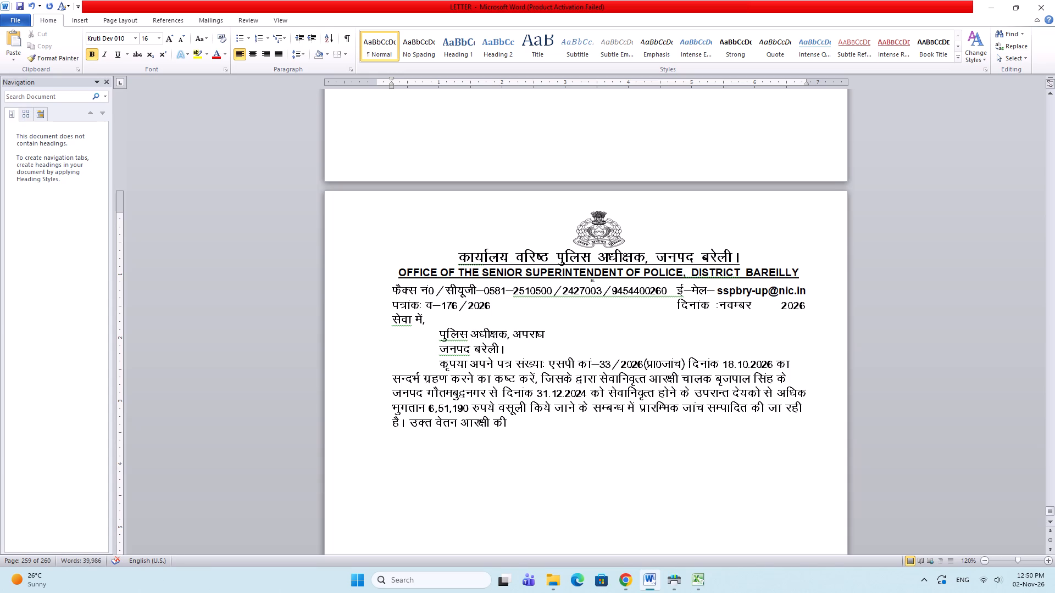
Add the posting details "नियुक्ति जनपद बरेली में वर्ष 2006" to the second sentence.
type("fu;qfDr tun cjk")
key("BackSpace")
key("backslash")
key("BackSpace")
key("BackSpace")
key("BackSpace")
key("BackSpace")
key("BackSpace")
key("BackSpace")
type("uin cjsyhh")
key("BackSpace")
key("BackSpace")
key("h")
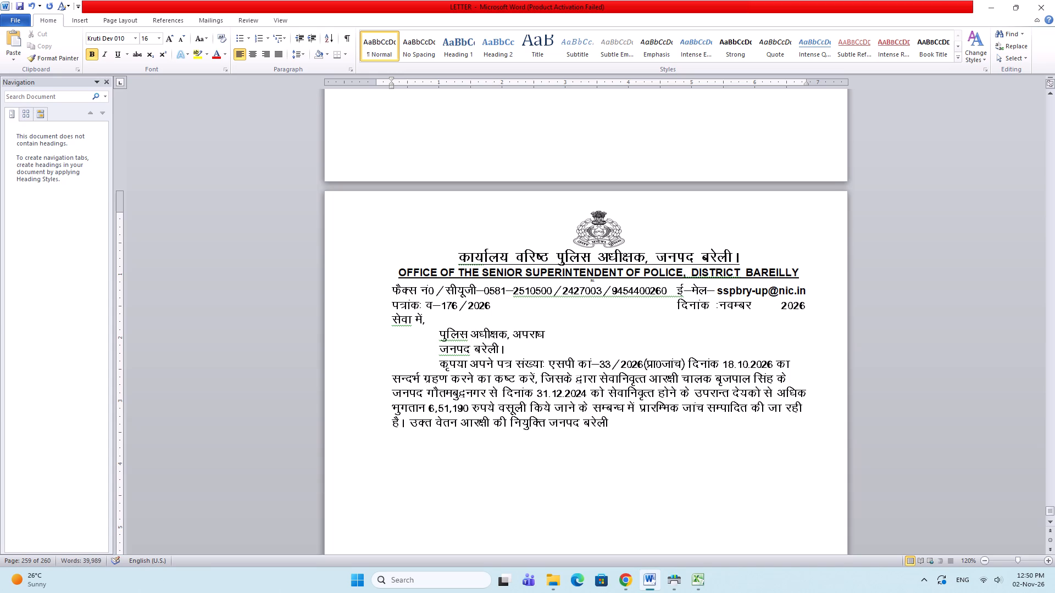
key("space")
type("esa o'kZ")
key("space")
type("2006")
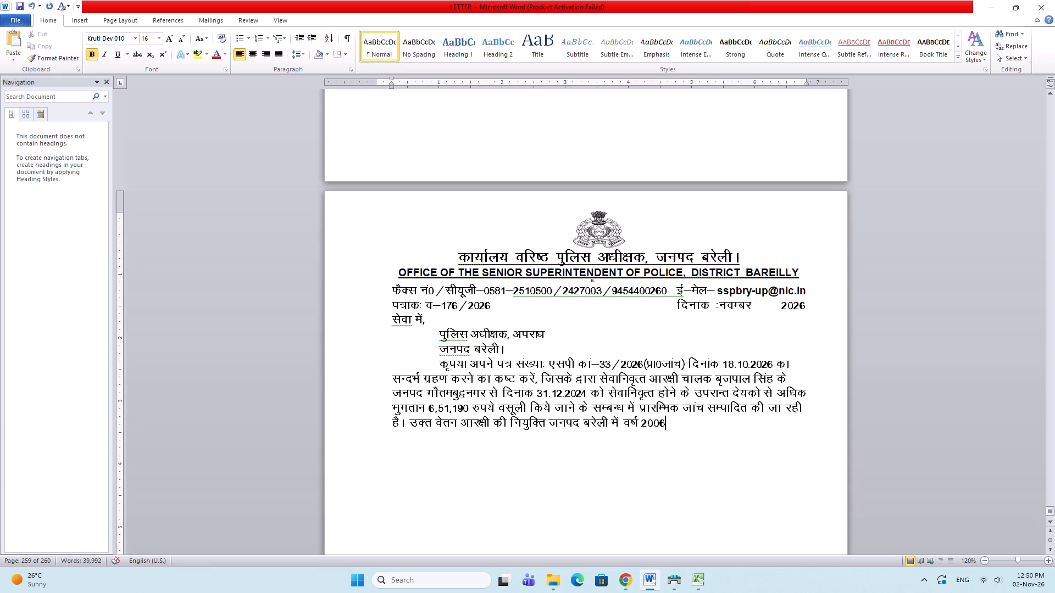
Continue the second sentence after the year with "में होने के कारण वेतन संशोधन".
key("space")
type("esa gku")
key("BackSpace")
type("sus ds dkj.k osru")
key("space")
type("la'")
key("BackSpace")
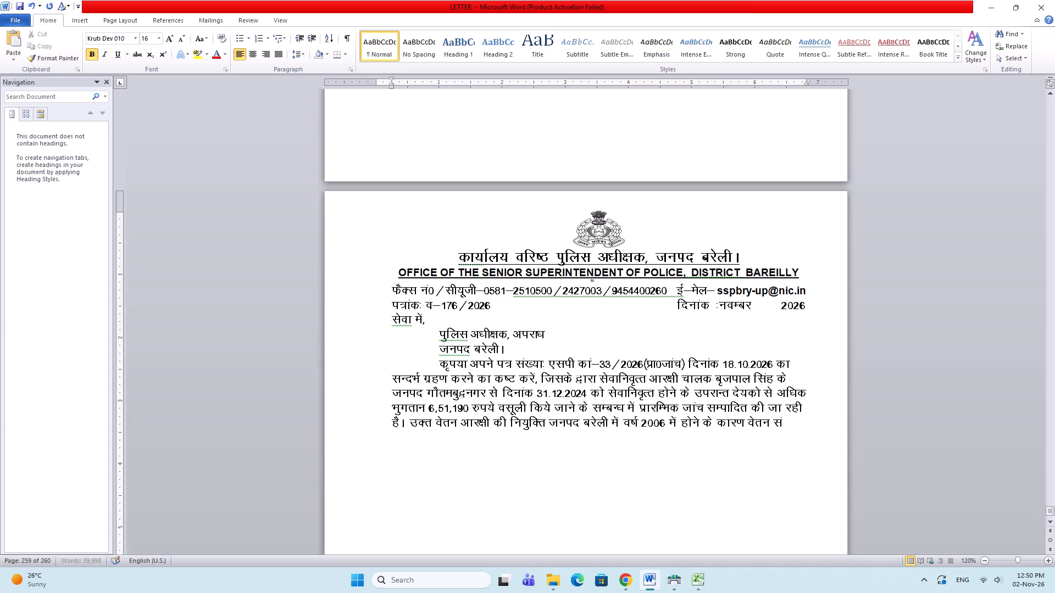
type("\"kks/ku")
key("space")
Add the order reference "जनपद बरेली से एचओबी स0 882 पर दिनांक 06.07.2005" after "वेतन संशोधन".
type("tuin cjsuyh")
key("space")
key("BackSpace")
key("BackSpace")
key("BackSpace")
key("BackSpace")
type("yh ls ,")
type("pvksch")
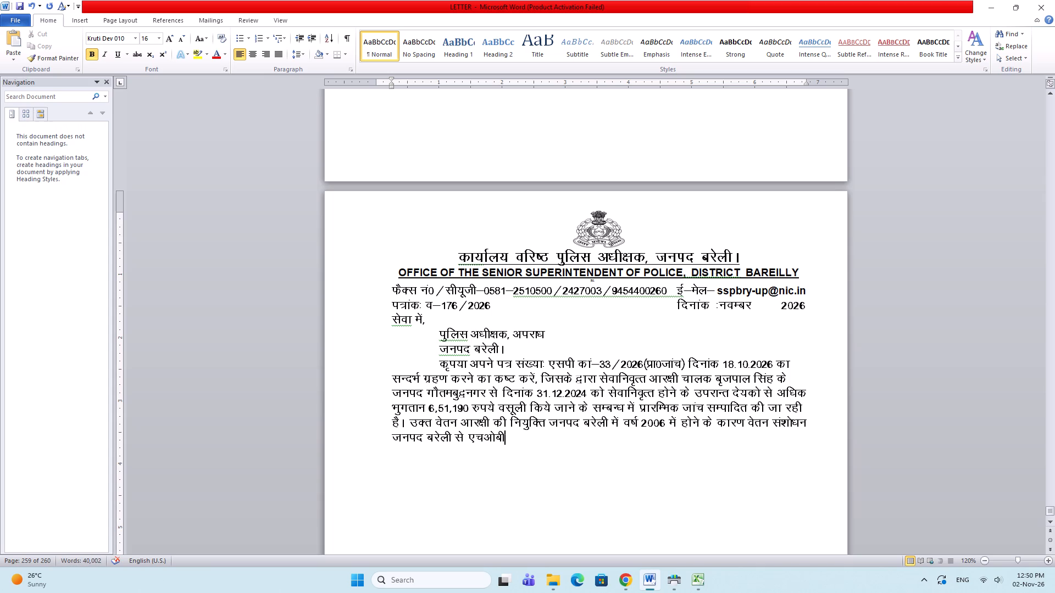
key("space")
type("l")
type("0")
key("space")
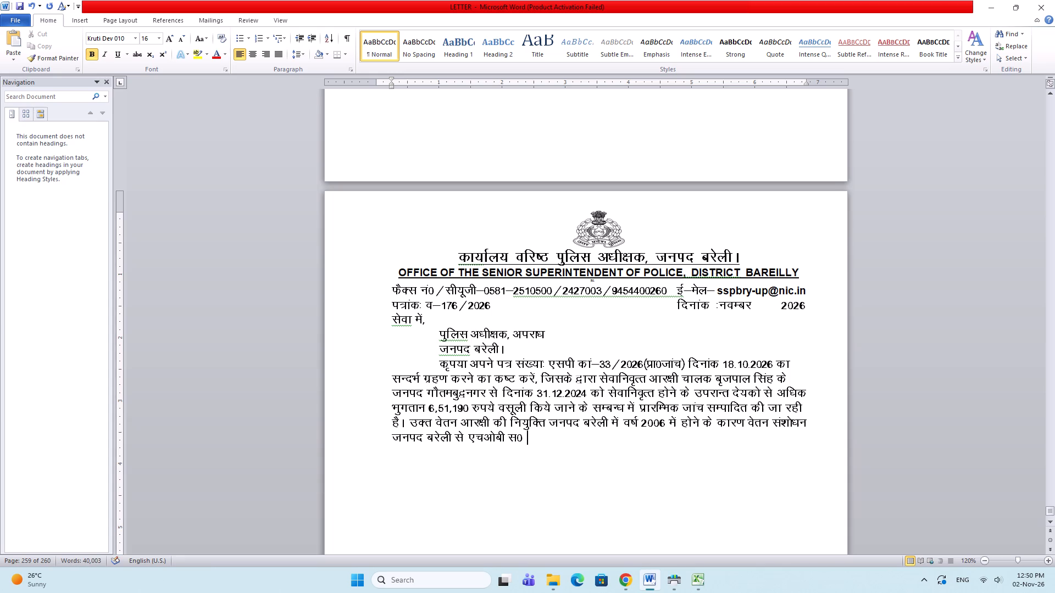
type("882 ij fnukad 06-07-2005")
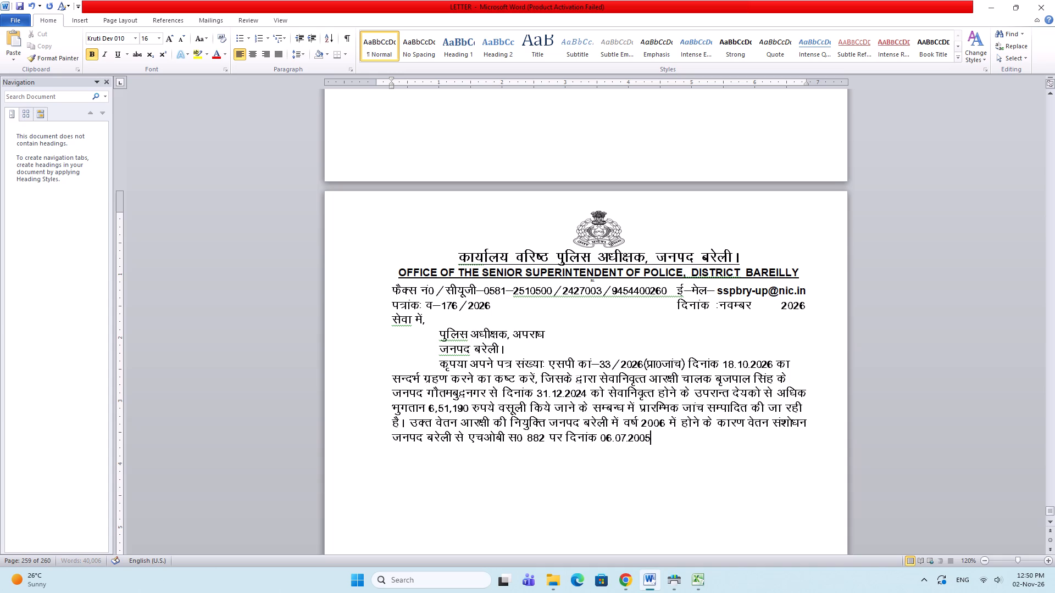
Close the second sentence after the order date with "हो होना पाया गया है।".
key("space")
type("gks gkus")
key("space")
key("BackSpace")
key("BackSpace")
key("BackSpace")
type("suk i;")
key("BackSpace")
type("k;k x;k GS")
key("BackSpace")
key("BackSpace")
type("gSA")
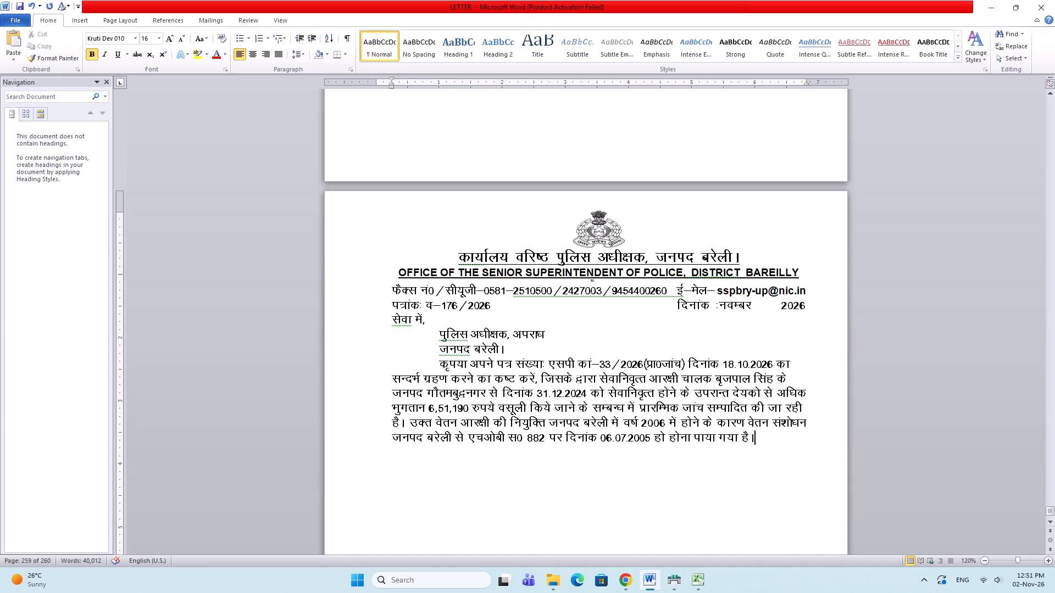
Start a third sentence in the same paragraph with "तत्यमय".
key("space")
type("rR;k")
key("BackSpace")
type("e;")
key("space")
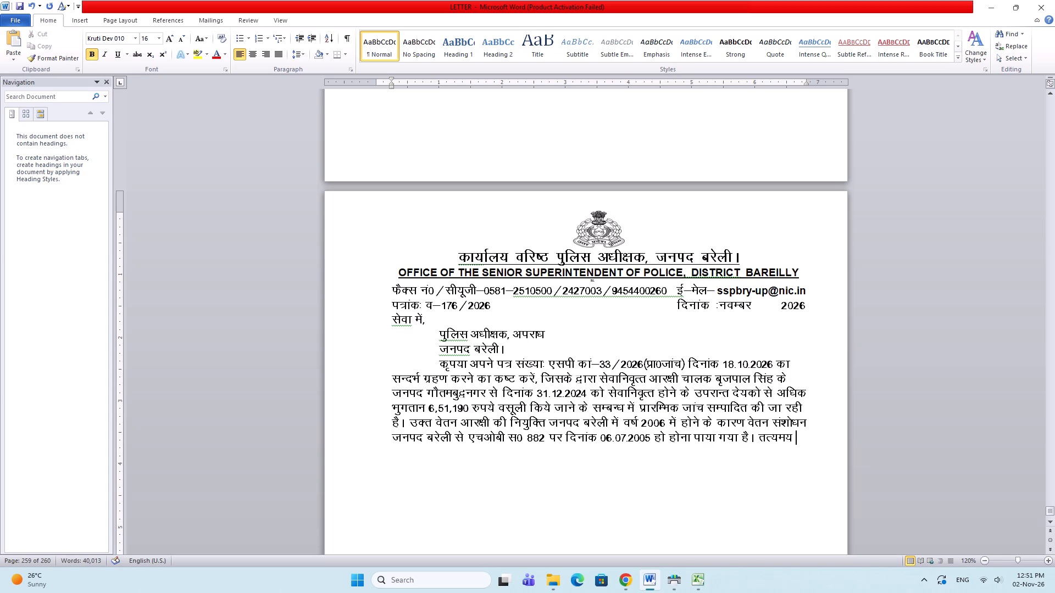
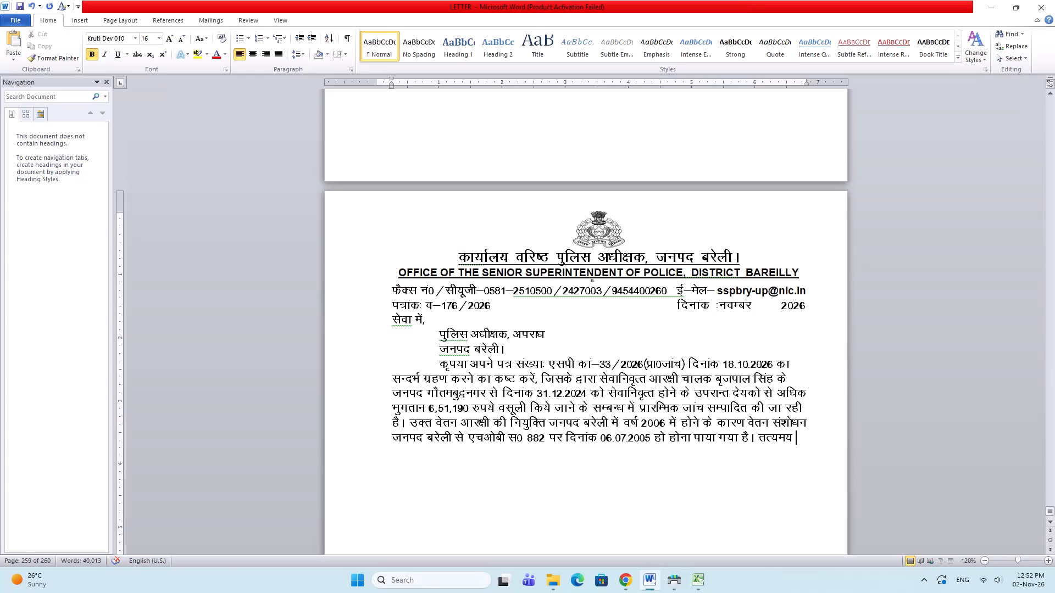
Underline the "जनपद बरेली।" line in the addressee block.
left_click_drag(438, 346, 501, 354)
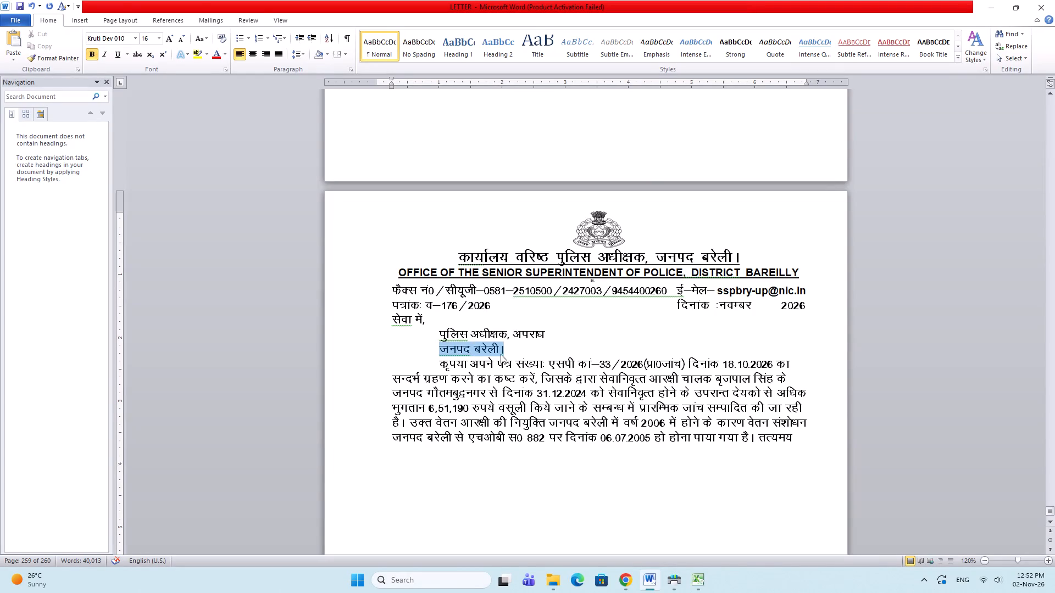
left_click(121, 53)
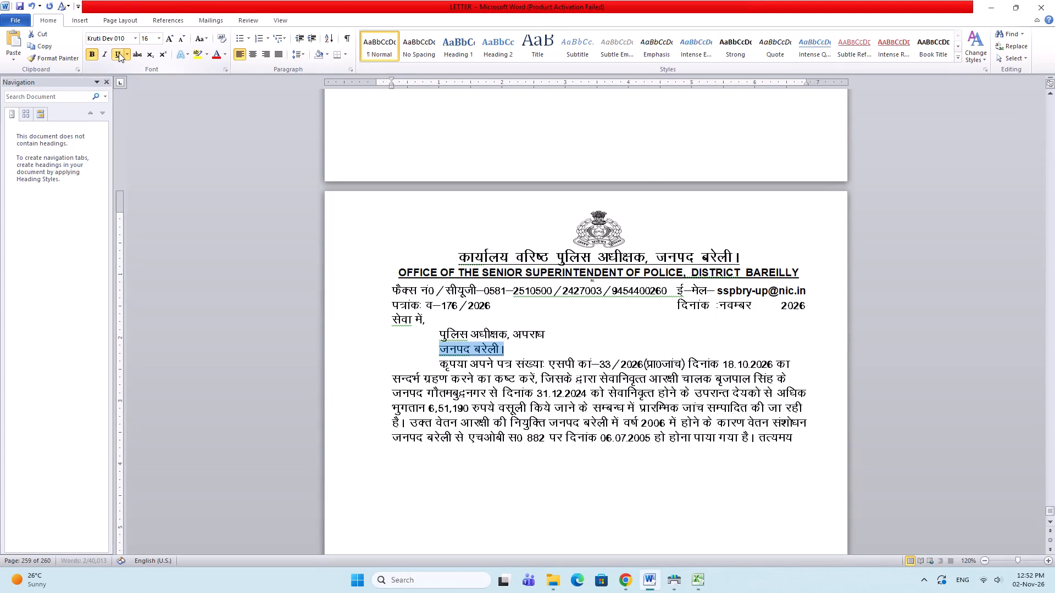
Format the letter's body paragraph as justified, non-bold text with 1.5 line spacing.
left_click_drag(434, 365, 782, 421)
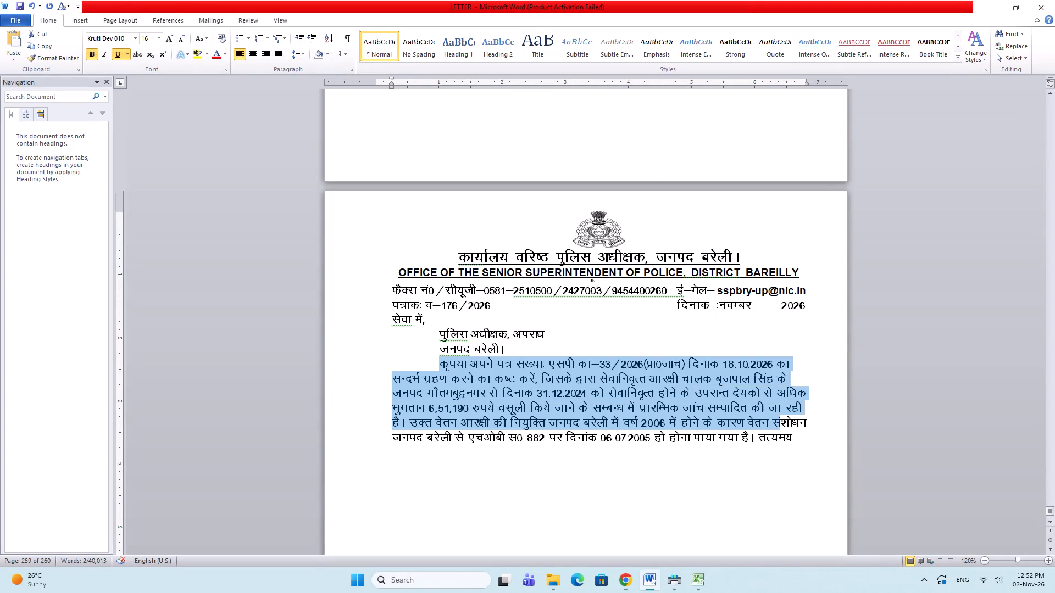
left_click_drag(782, 421, 796, 433)
left_click(281, 54)
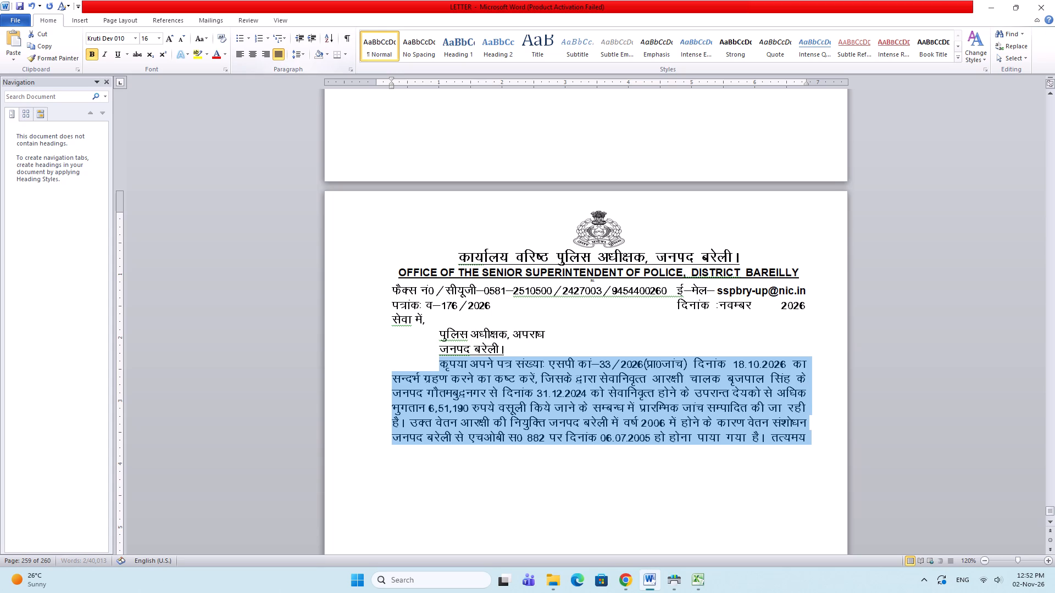
left_click(301, 52)
left_click(317, 89)
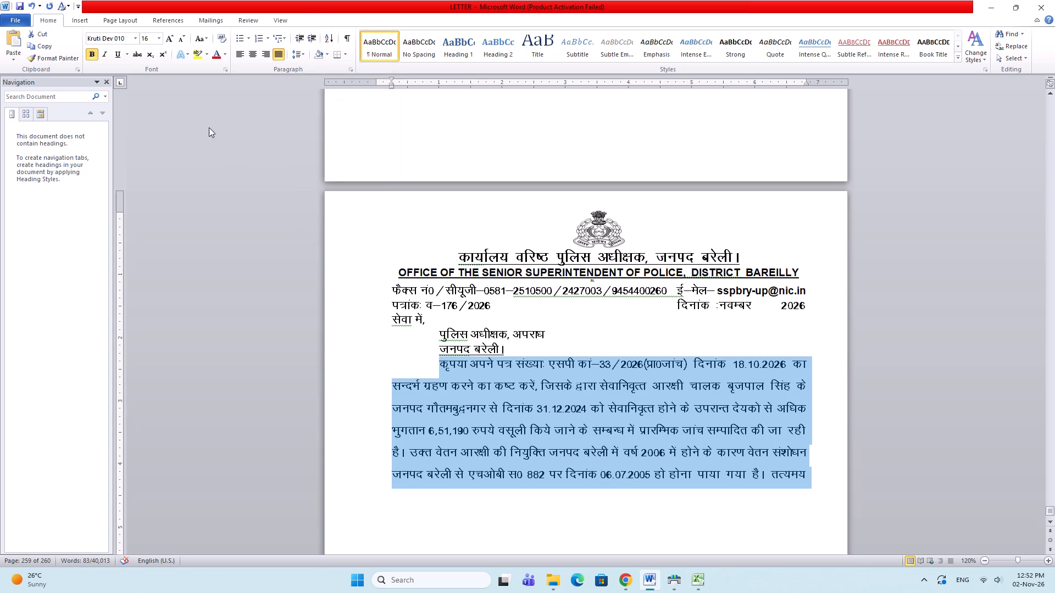
left_click(90, 51)
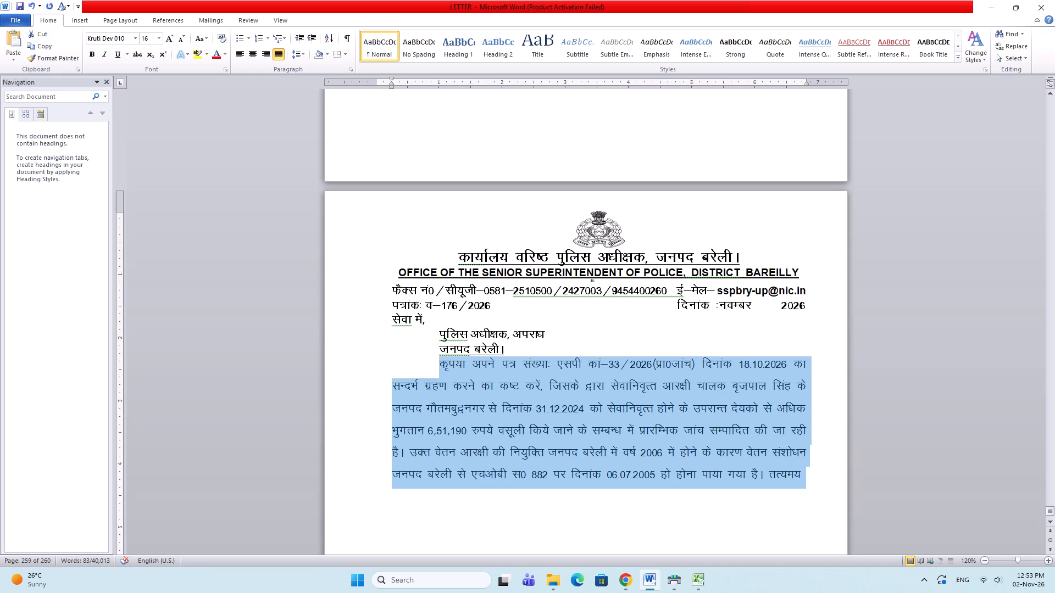
Continue the third sentence after "तत्यमय" at the paragraph's end with "निम्नांकित बिन्दुओ".
left_click(807, 481)
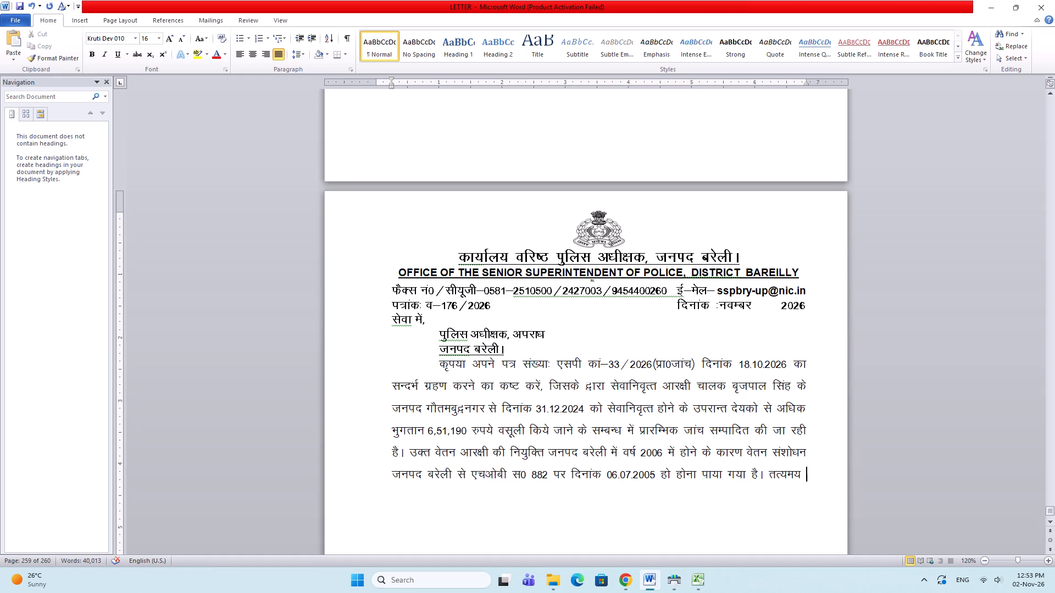
type("fi")
key("Insert")
key("BackSpace")
type("iE")
key("BackSpace")
key("BackSpace")
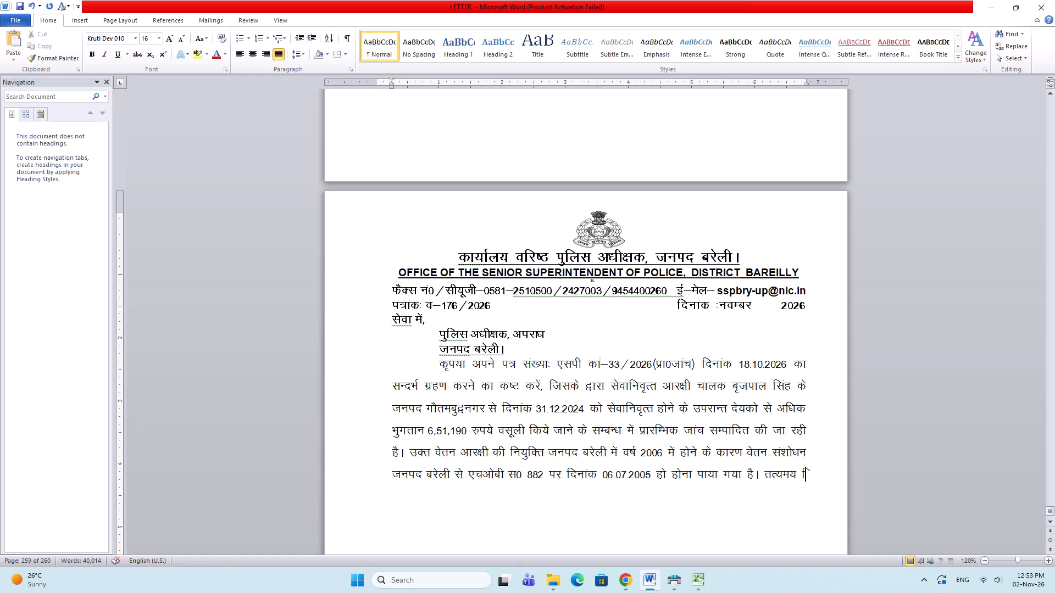
type("ueu")
key("BackSpace")
key("BackSpace")
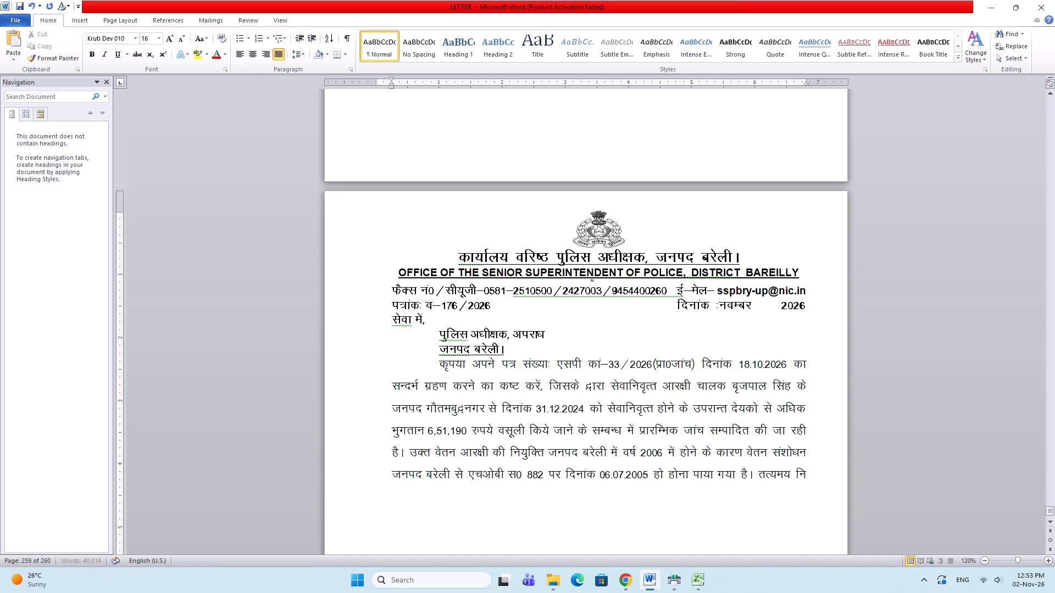
type("Eukad")
key("BackSpace")
type("fdr fcUvq")
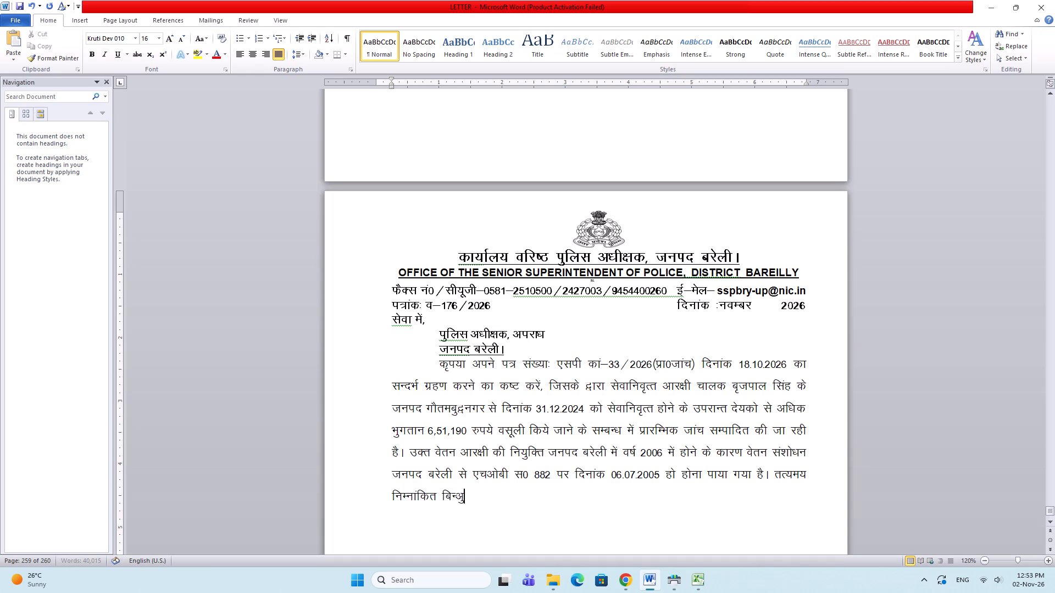
key("BackSpace")
key("BackSpace")
type("nqvksi")
key("space")
key("BackSpace")
key("BackSpace")
Add "पर आख्या उपलब्ध" after "निम्नांकित बिन्दुओ" in the third sentence.
key("space")
type("j")
key("BackSpace")
type("oi")
key("BackSpace")
type("j vk[;k miyhC")
key("BackSpace")
key("BackSpace")
key("BackSpace")
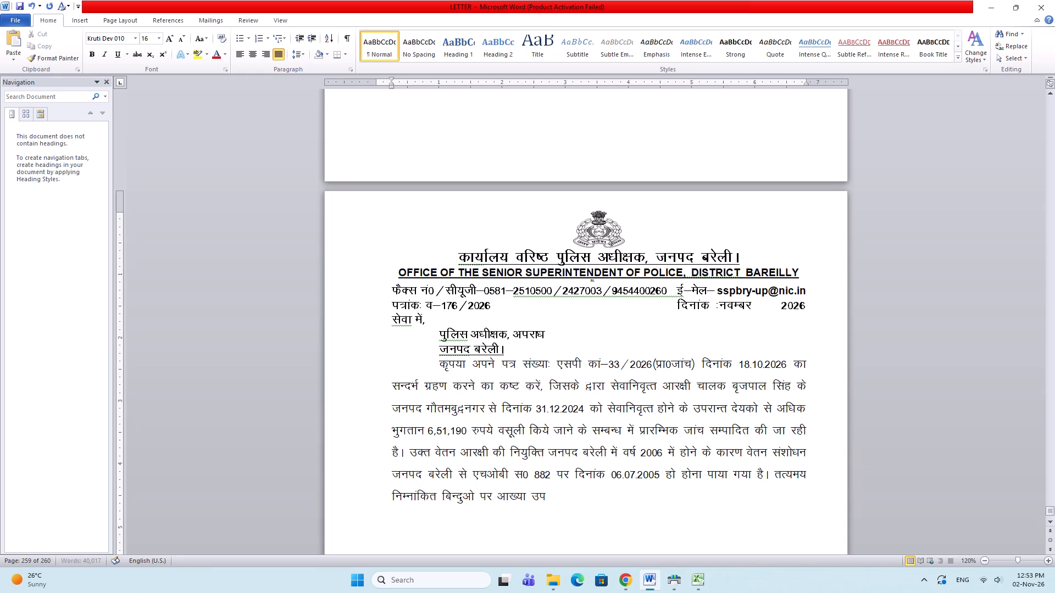
key("BackSpace")
type("iy")
type("C/k f")
key("BackSpace")
Close the third sentence after "उपलब्ध" with "कराये जाने की अपेक्षा की गयी है।".
type("djk;s tkus dh vis{kk dh ;xh")
key("BackSpace")
key("BackSpace")
key("BackSpace")
key("x")
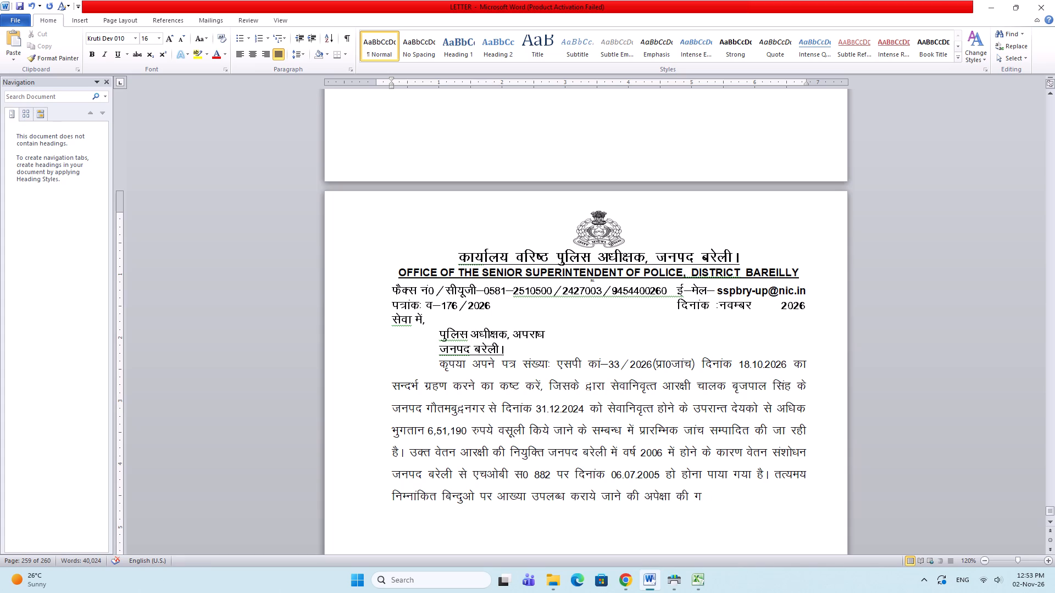
type(";h gSA")
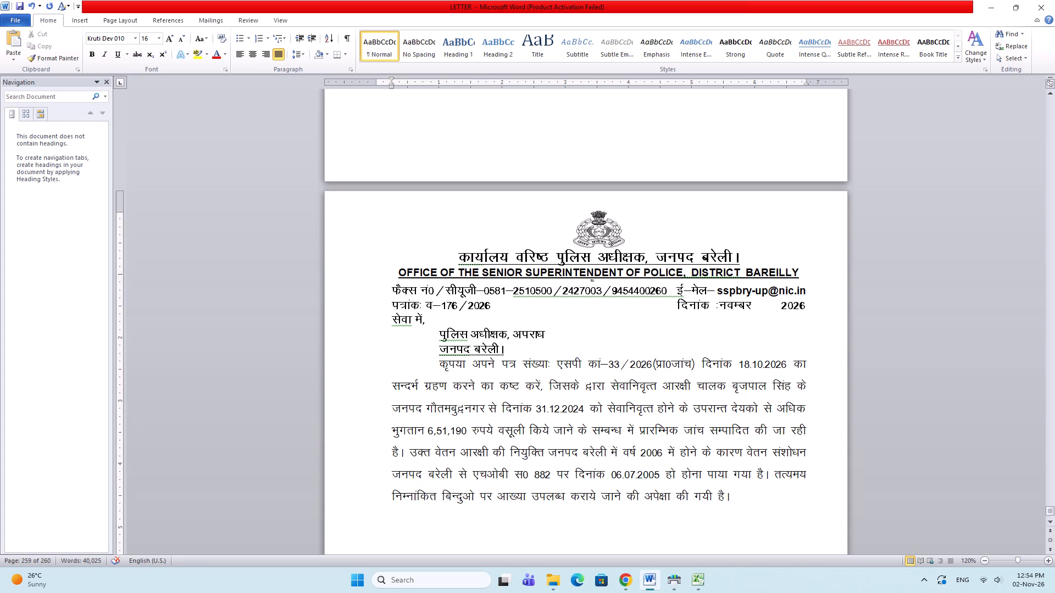
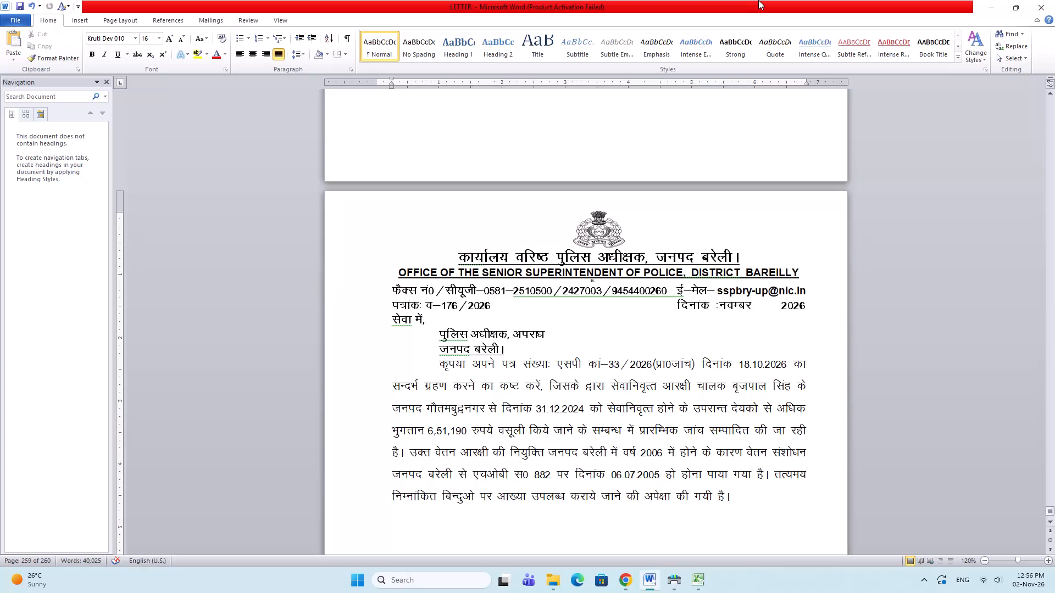
Start a new indented paragraph below the body text with "उपरोक्त के सम्बन्ध में सादर अवगत कराना है कि".
key("Return")
key("Tab")
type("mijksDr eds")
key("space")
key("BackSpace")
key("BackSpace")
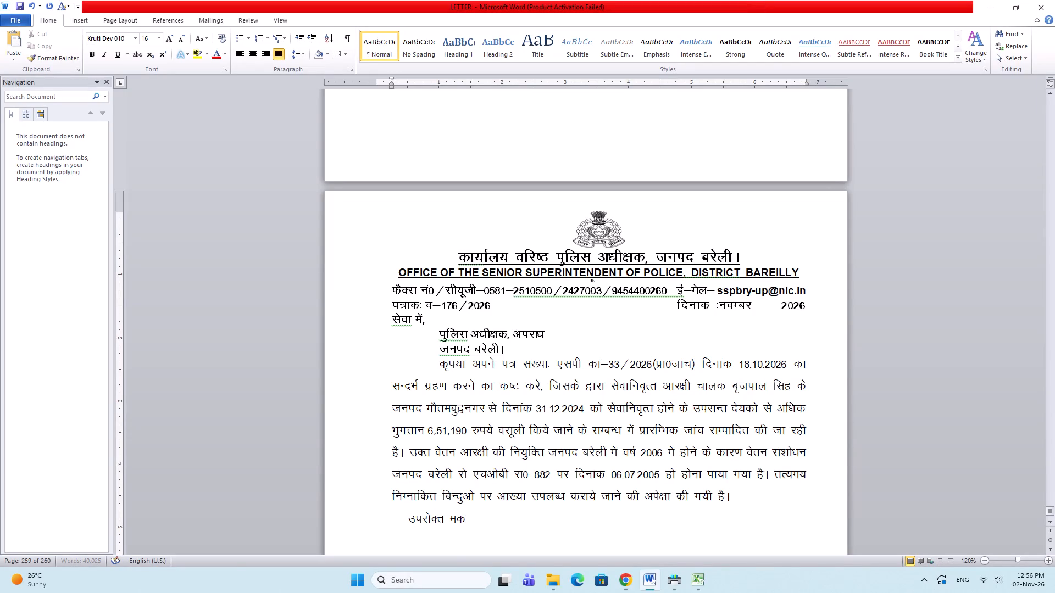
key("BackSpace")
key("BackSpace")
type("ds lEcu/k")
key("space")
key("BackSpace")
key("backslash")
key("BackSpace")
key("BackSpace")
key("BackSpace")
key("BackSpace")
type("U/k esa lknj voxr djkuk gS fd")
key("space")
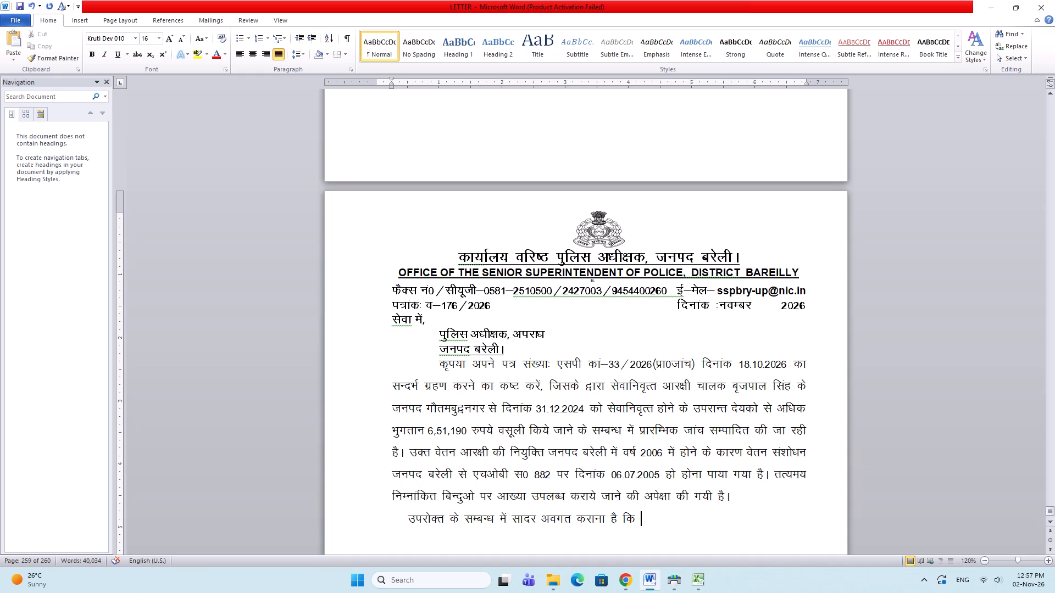
Add "दिनांक 06.07.2025" after "अवगत कराना है कि" in the second paragraph and save the document.
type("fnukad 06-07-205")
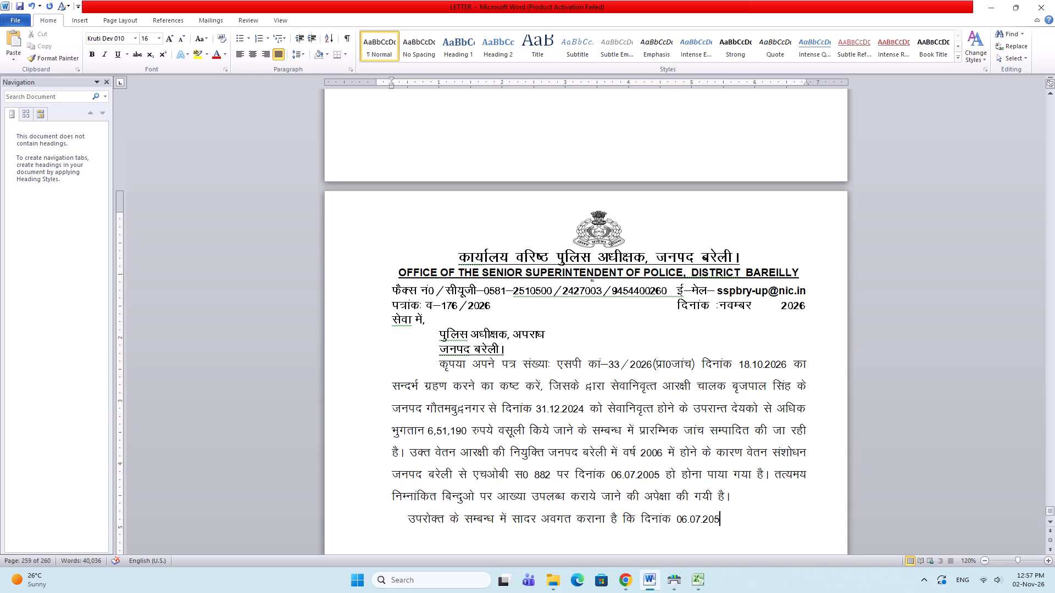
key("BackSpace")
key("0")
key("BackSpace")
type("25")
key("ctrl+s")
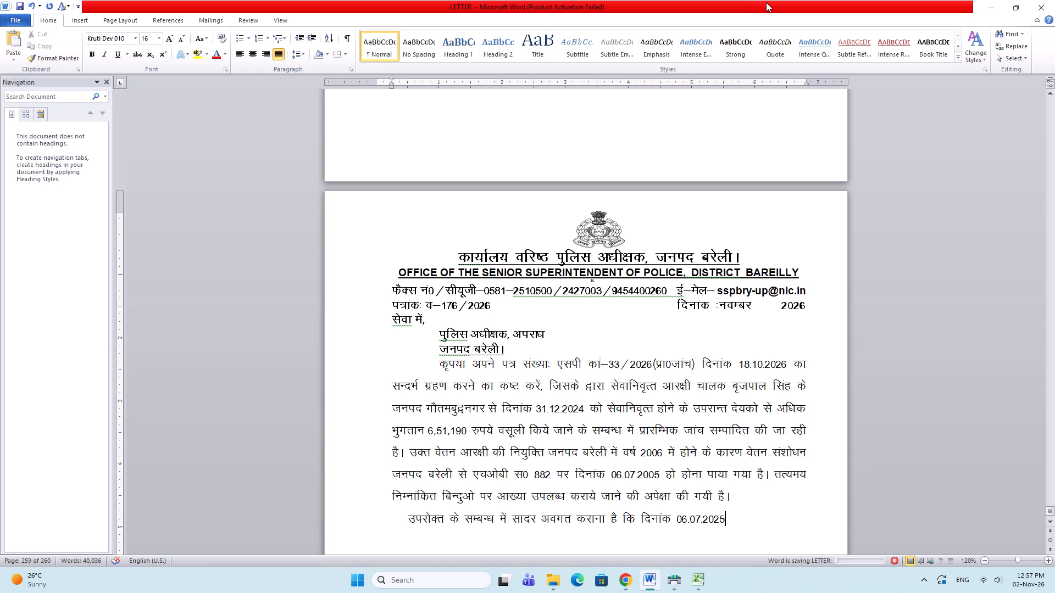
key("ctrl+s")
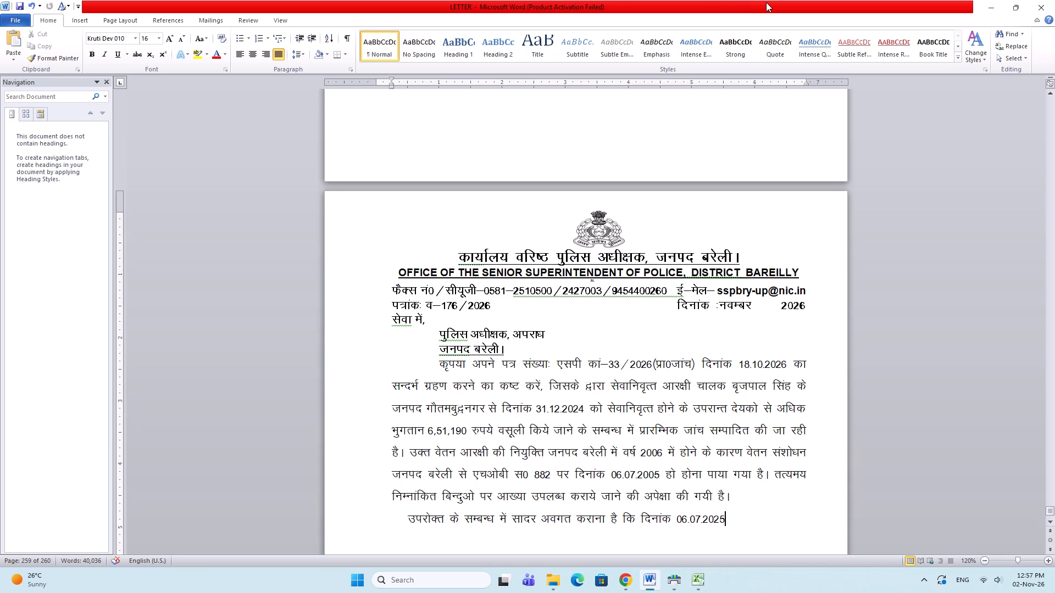
Continue the second paragraph after the date with "को सेवानिवृत्त".
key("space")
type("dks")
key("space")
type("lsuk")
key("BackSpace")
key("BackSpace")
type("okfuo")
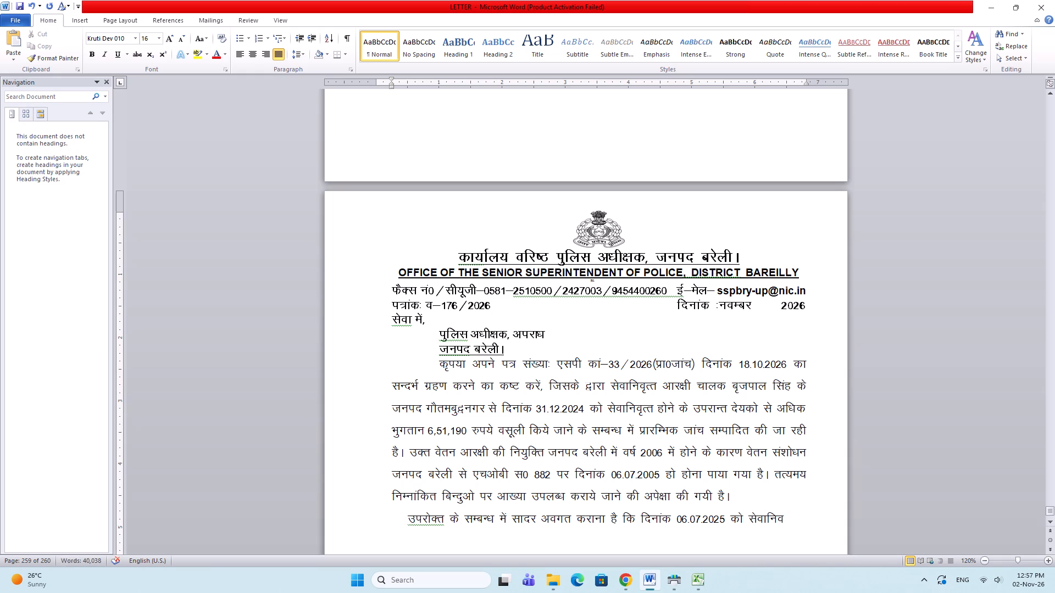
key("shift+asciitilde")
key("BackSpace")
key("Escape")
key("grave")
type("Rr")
Add "आरक्षी", the retired constable's name and "के सेवाभिलेखों का रख–रखाव" to the second paragraph's sentence.
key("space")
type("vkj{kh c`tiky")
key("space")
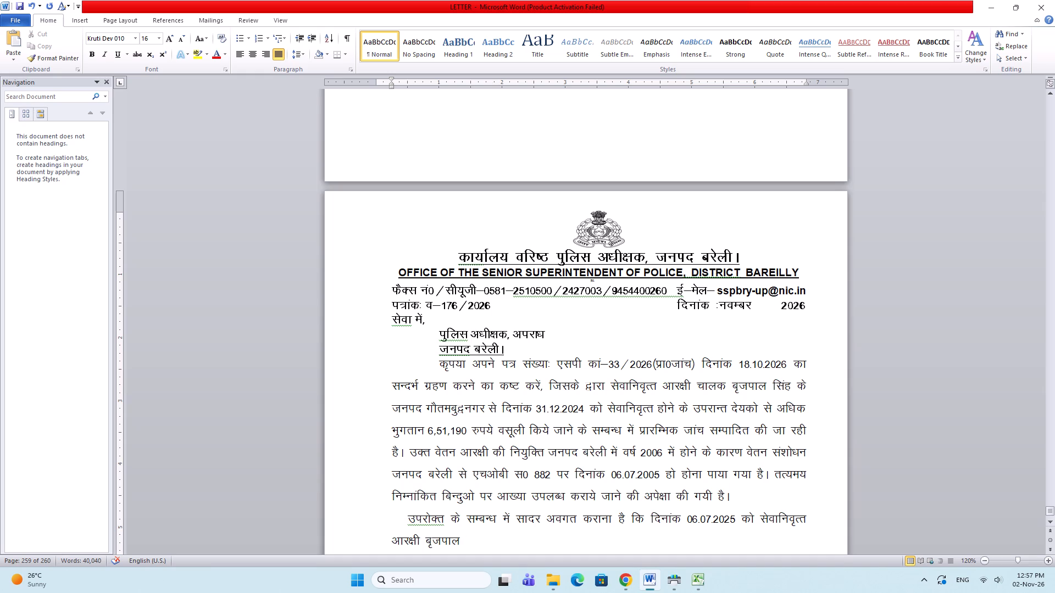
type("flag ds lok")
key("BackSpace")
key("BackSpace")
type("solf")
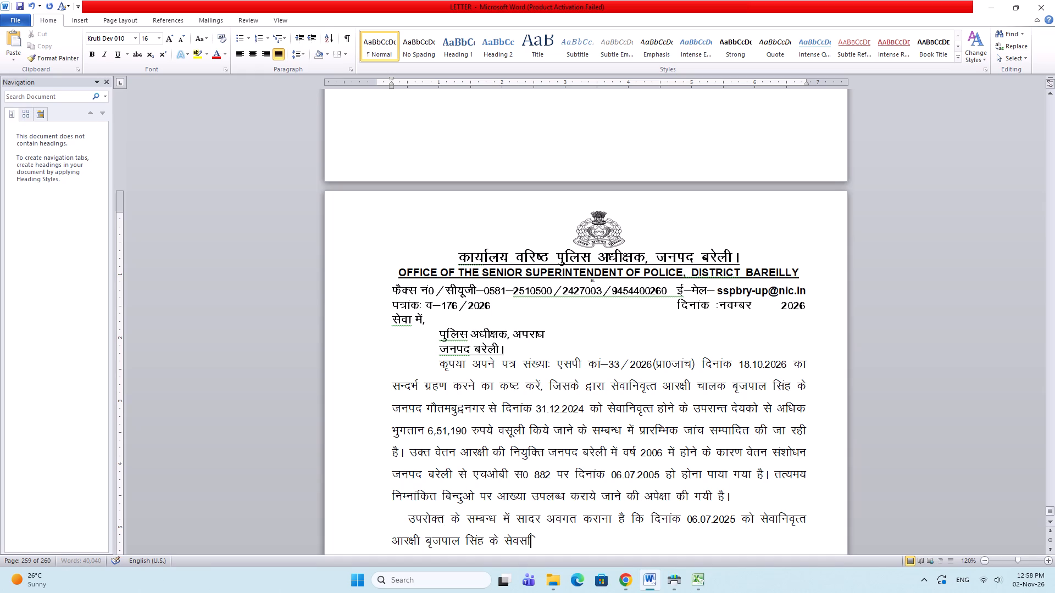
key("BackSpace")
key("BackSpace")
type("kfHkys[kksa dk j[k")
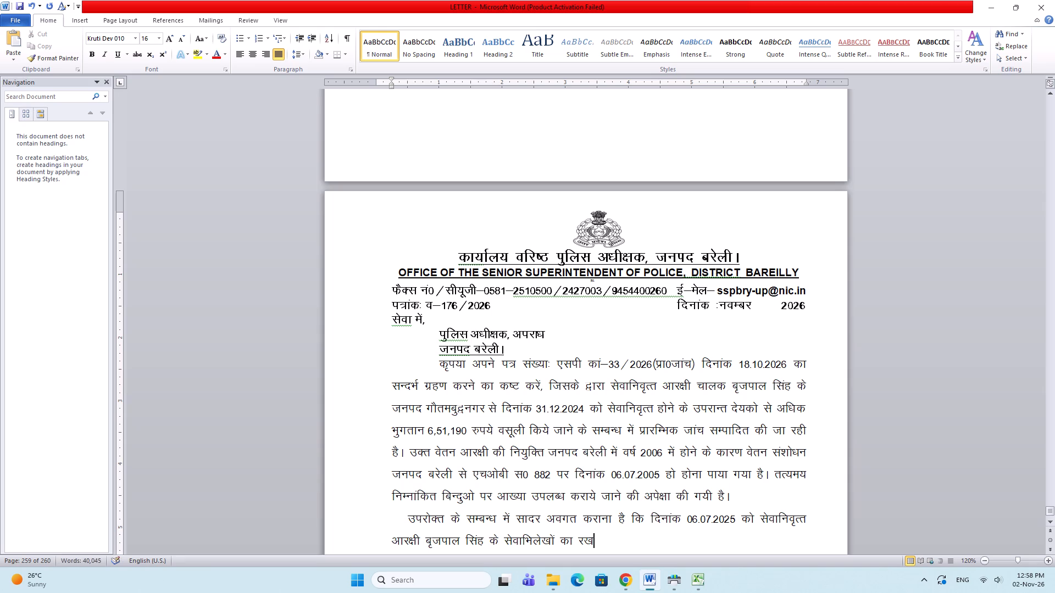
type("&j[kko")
Continue the second paragraph after "रख–रखाव" with "एवं वेतन संशोधन".
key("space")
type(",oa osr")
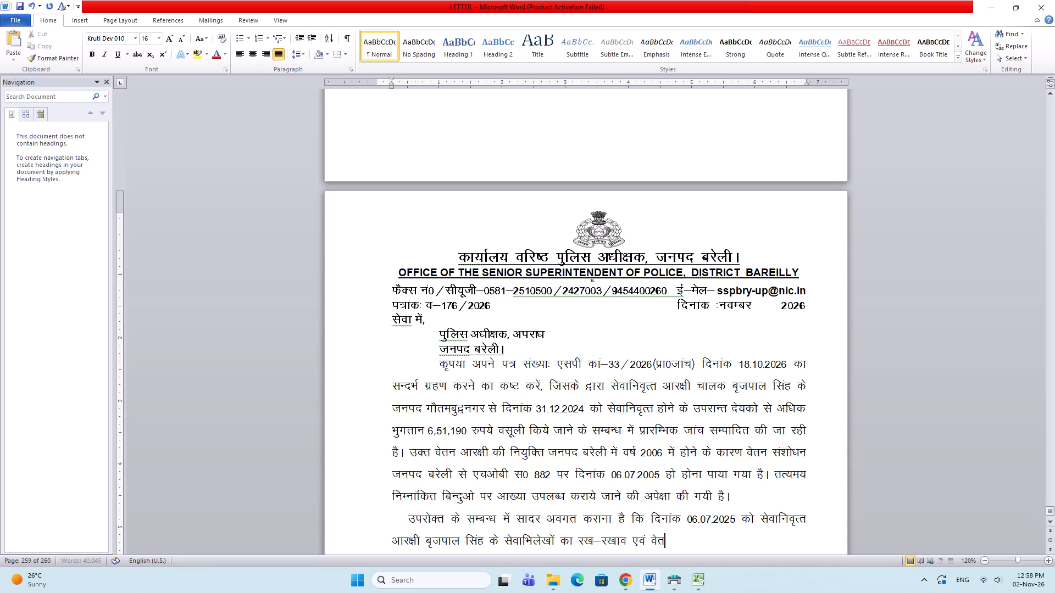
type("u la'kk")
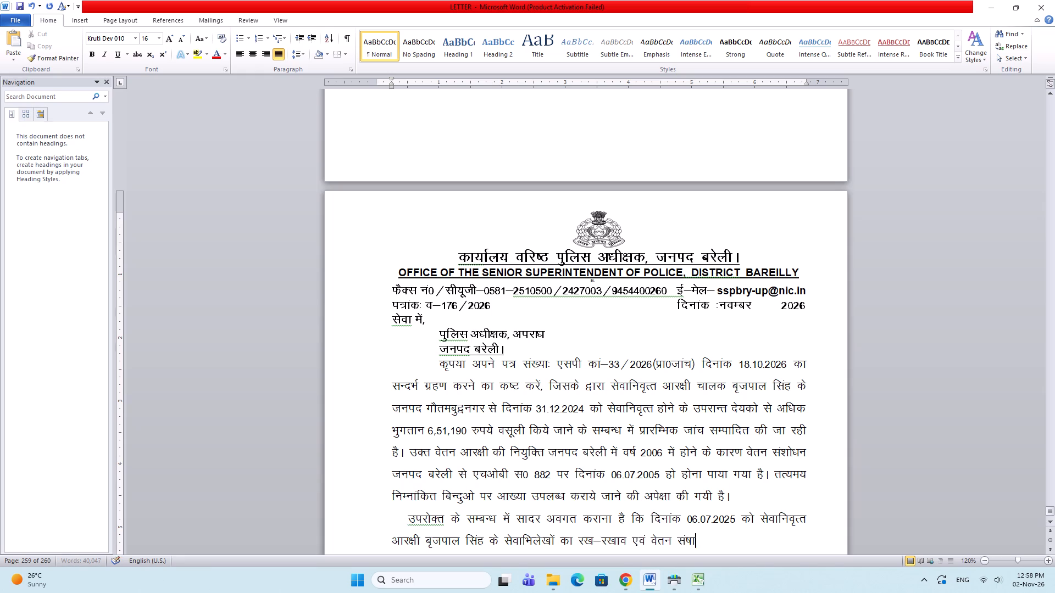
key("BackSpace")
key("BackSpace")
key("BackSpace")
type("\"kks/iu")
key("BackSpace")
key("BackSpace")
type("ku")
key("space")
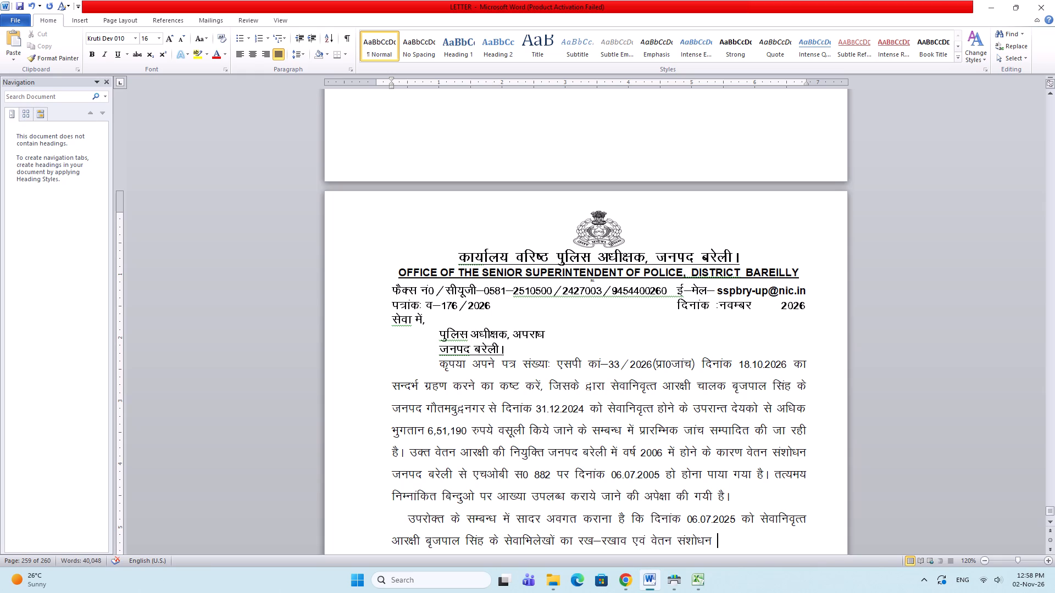
Add "स0उ0नि0 लिपिक द्वारा" after "वेतन संशोधन" in the second paragraph.
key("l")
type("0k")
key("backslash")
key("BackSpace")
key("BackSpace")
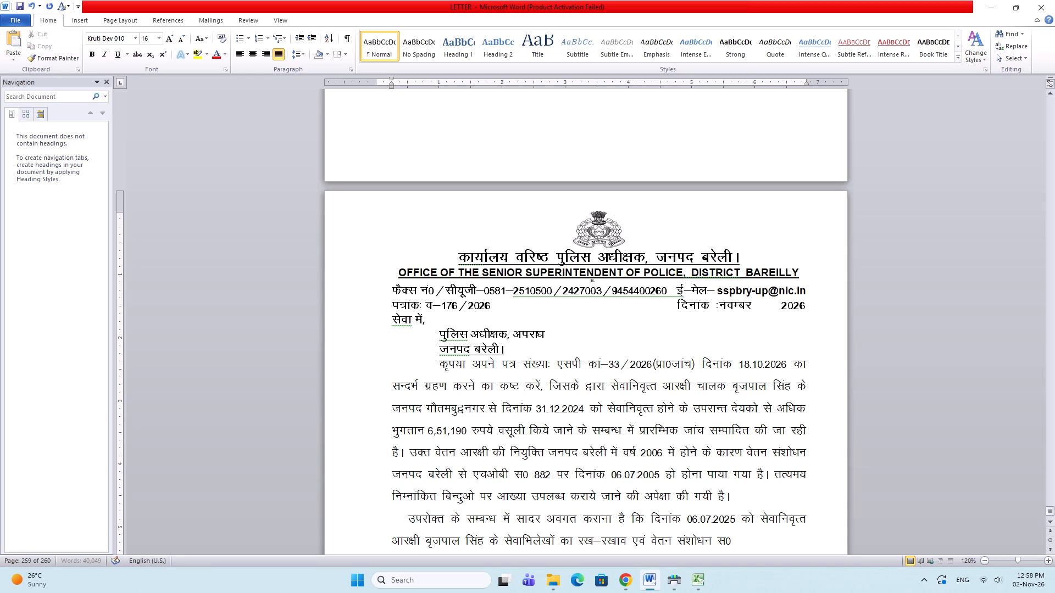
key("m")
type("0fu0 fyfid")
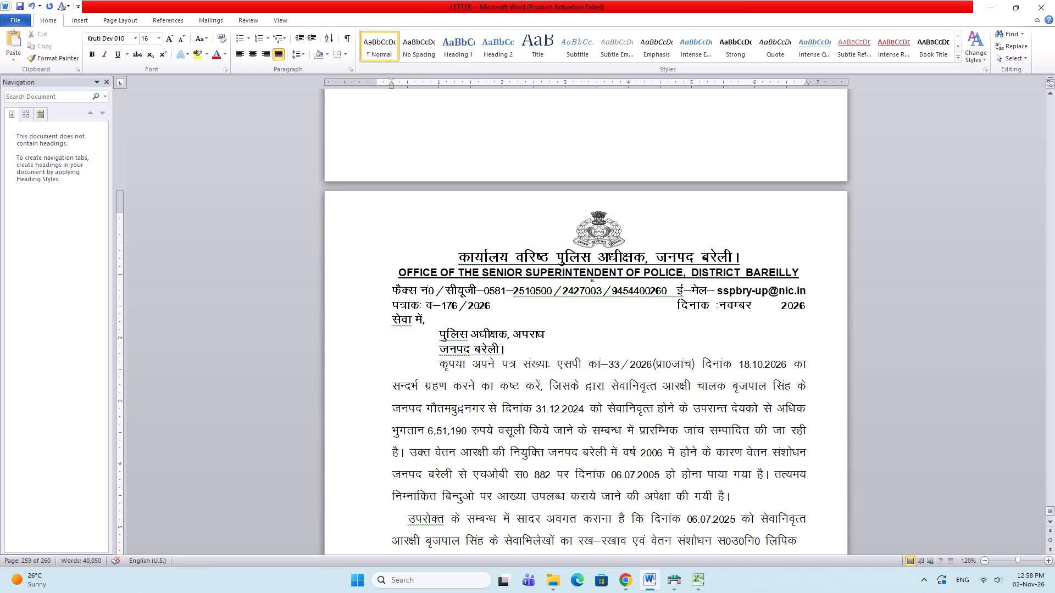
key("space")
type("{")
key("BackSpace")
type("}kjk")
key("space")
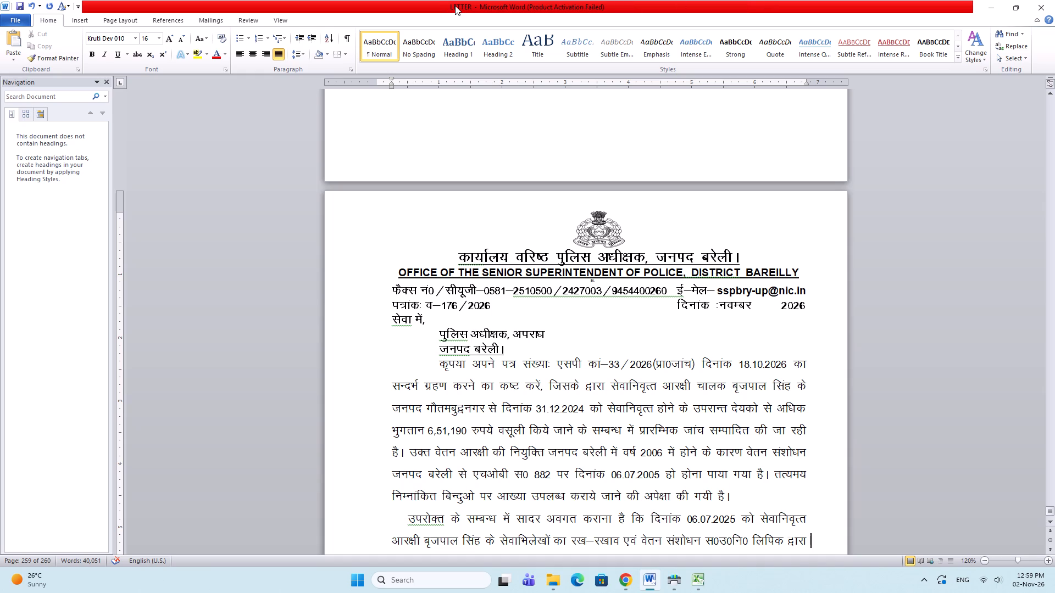
Replace "निम्नांकित बिन्दुओ पर" in the first paragraph's last sentence with "उक्त वेतन संशोधन".
scroll(403, 0, "down", 4)
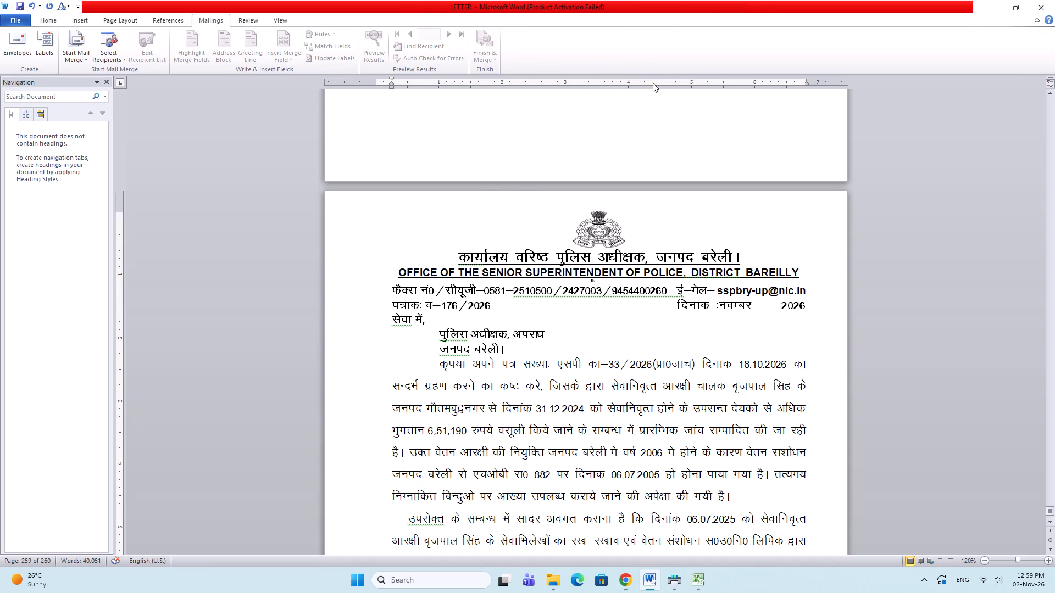
scroll(678, 295, "down", 5)
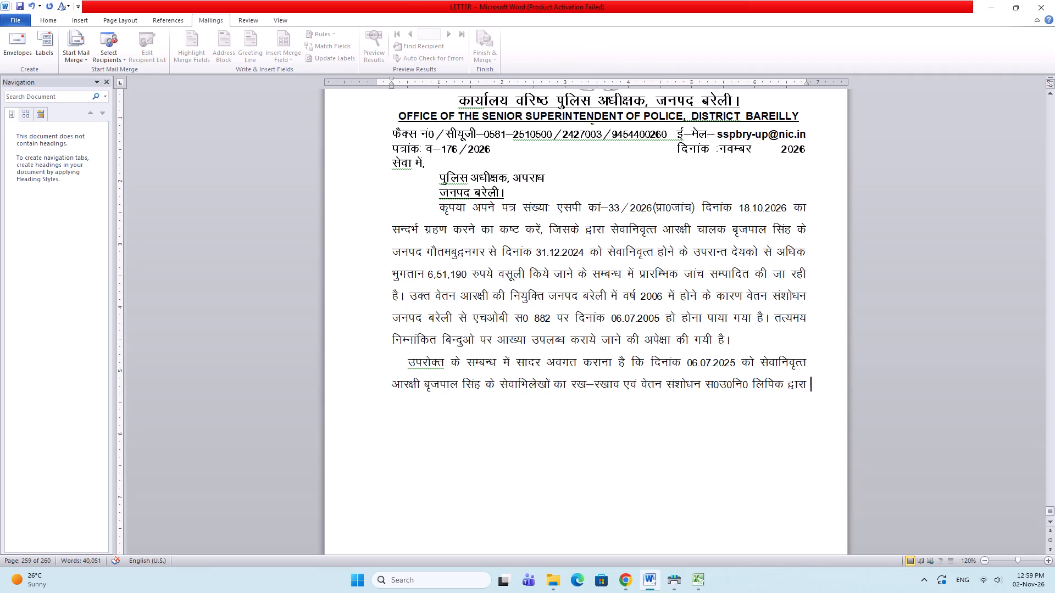
left_click_drag(390, 335, 461, 339)
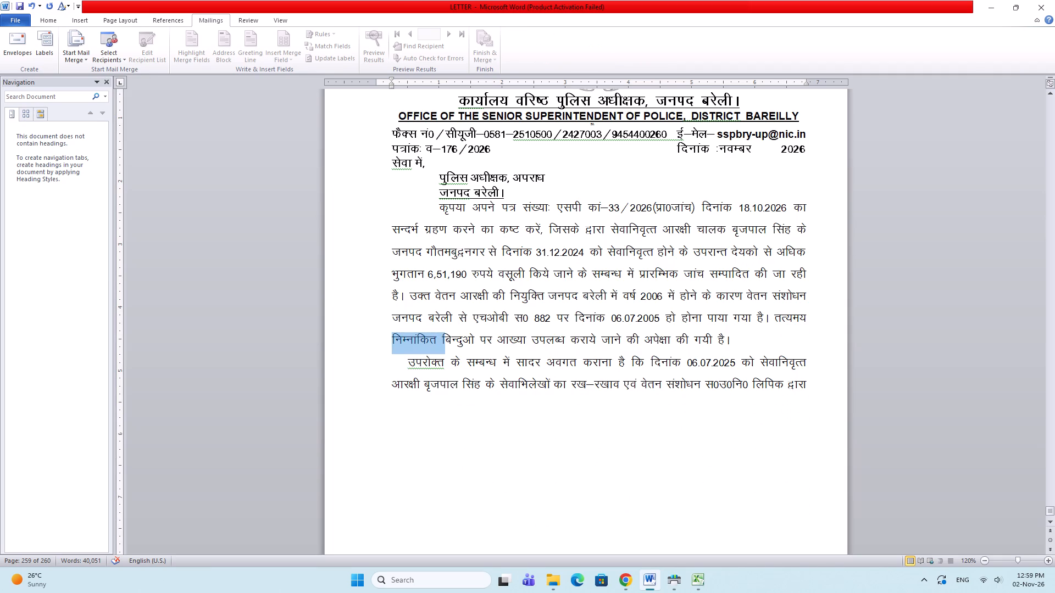
left_click_drag(461, 339, 524, 343)
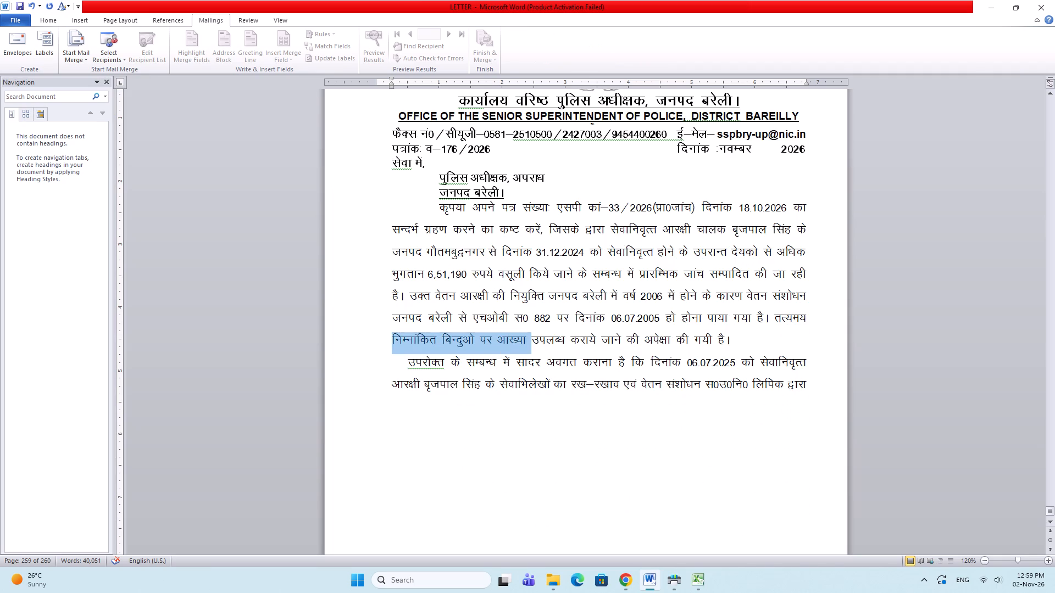
left_click_drag(524, 343, 496, 335)
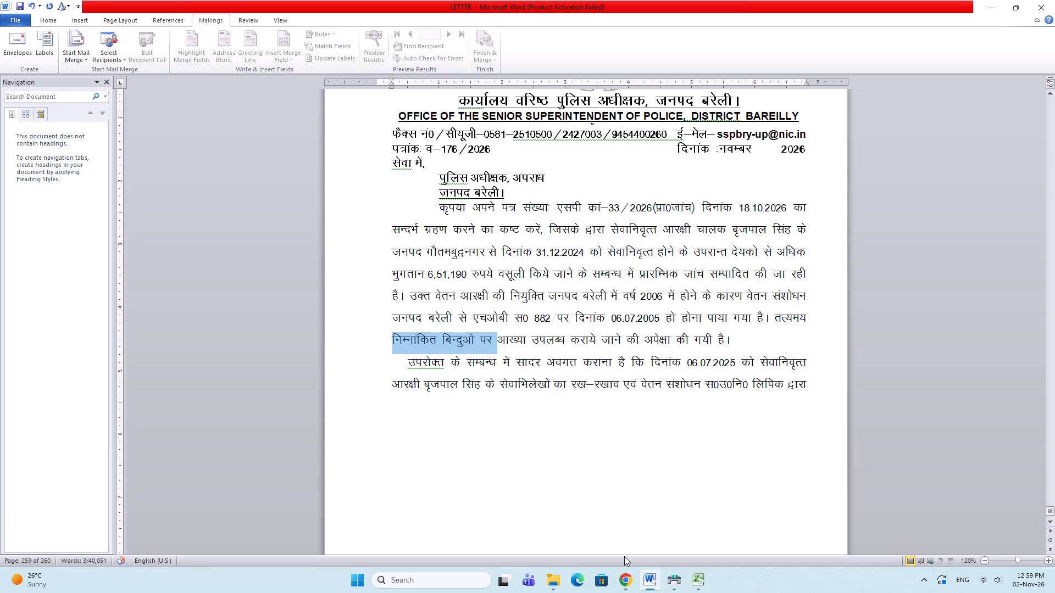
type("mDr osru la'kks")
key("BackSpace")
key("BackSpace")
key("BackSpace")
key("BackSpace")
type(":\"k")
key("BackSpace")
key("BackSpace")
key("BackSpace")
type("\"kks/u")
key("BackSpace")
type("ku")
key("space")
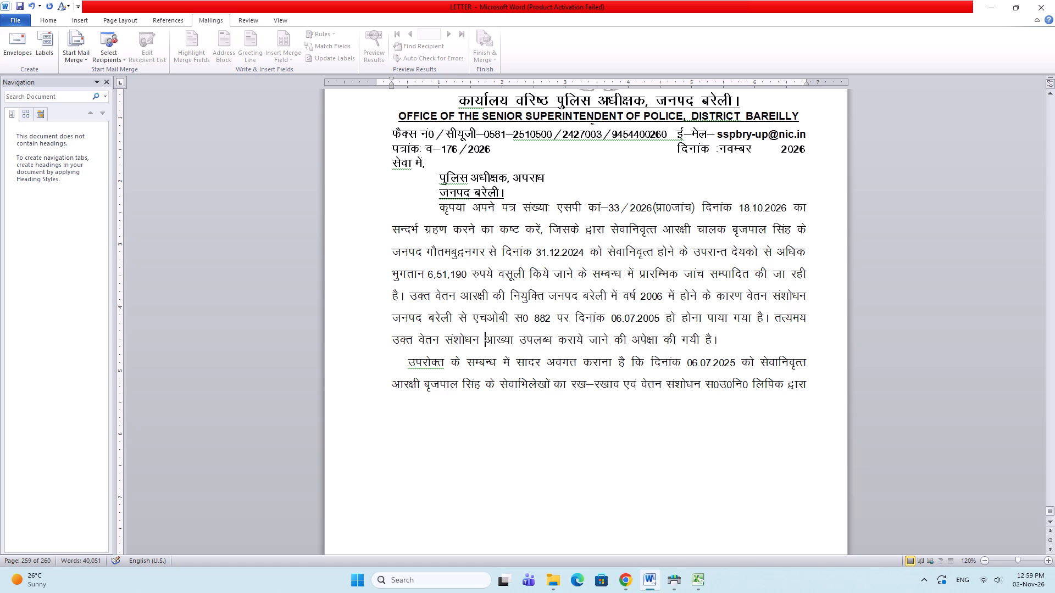
Insert "से सम्बन्धित लिपिक का नाम" after "उक्त वेतन संशोधन" in the first paragraph's last sentence.
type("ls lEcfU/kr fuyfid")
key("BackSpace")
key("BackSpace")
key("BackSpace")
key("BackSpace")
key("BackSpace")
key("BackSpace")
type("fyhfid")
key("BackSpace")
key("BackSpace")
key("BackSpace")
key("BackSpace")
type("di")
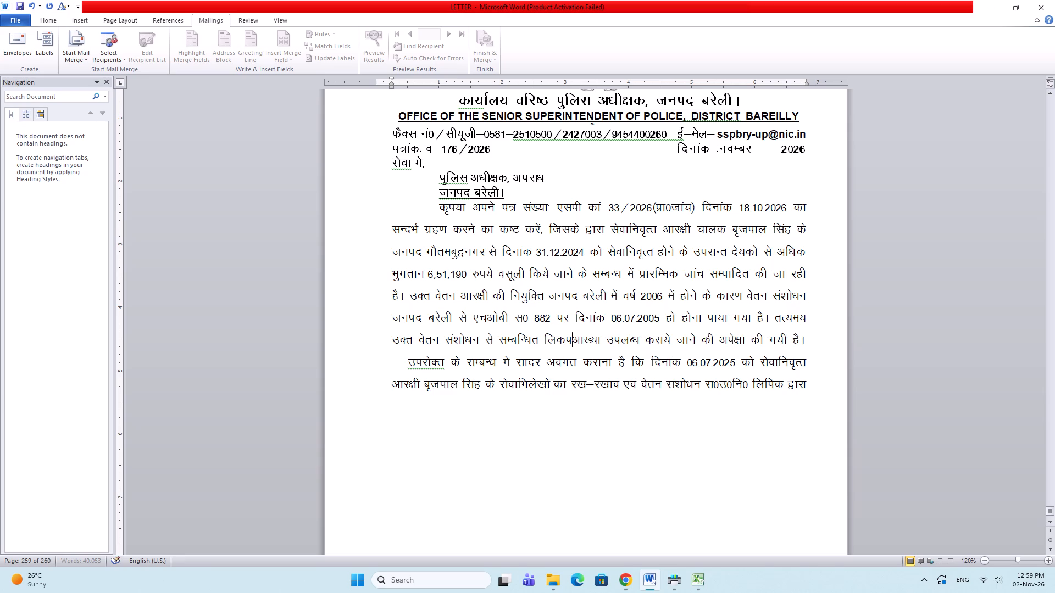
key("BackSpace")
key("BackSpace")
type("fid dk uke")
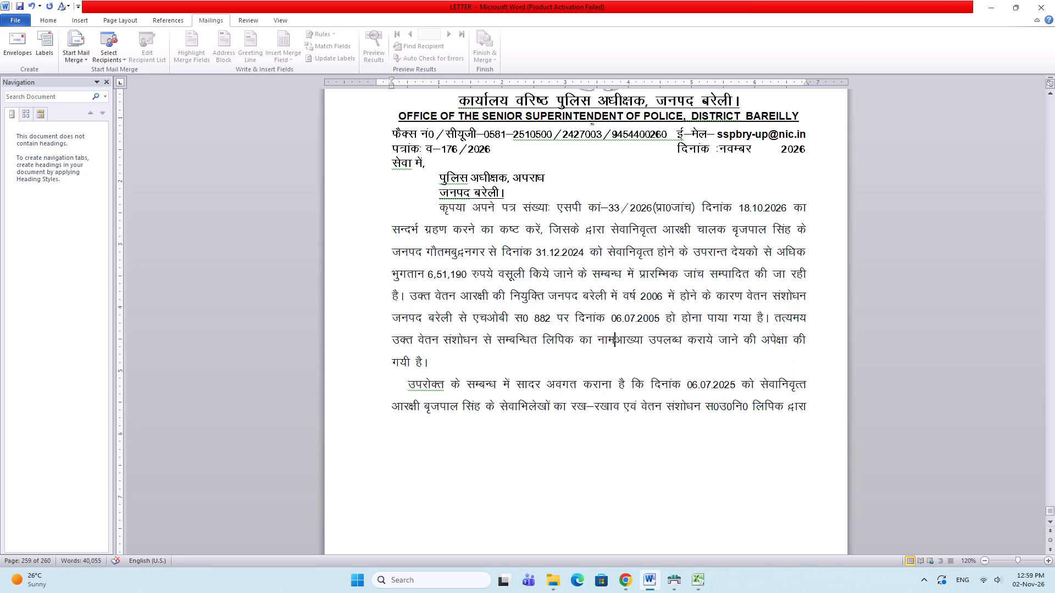
Change "का नाम" after "लिपिक" to "के नाम/पदनाम/पीानओ/मो0 नम्बर/" in the first paragraph's last sentence.
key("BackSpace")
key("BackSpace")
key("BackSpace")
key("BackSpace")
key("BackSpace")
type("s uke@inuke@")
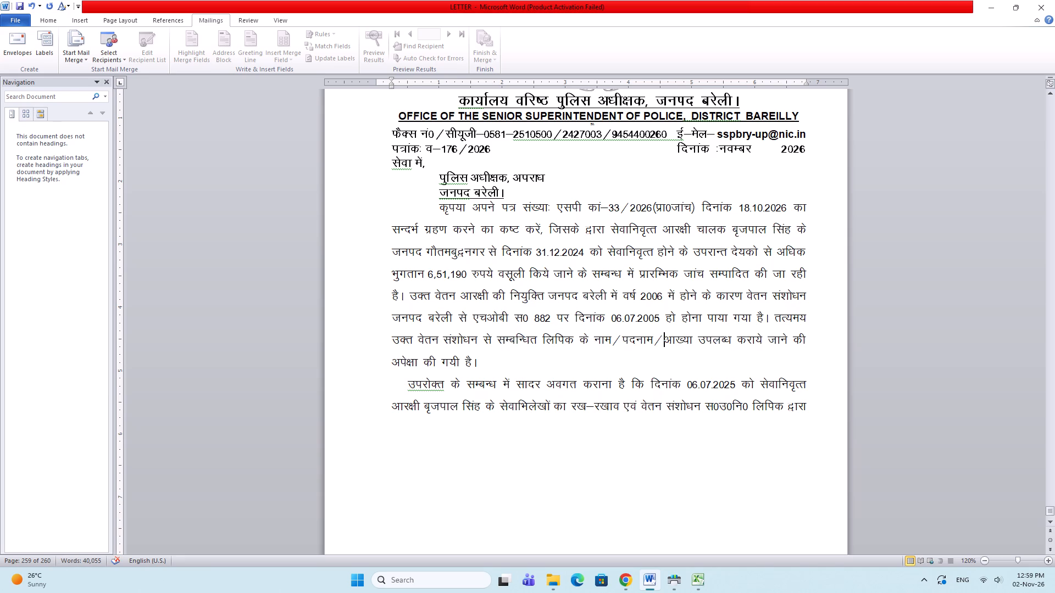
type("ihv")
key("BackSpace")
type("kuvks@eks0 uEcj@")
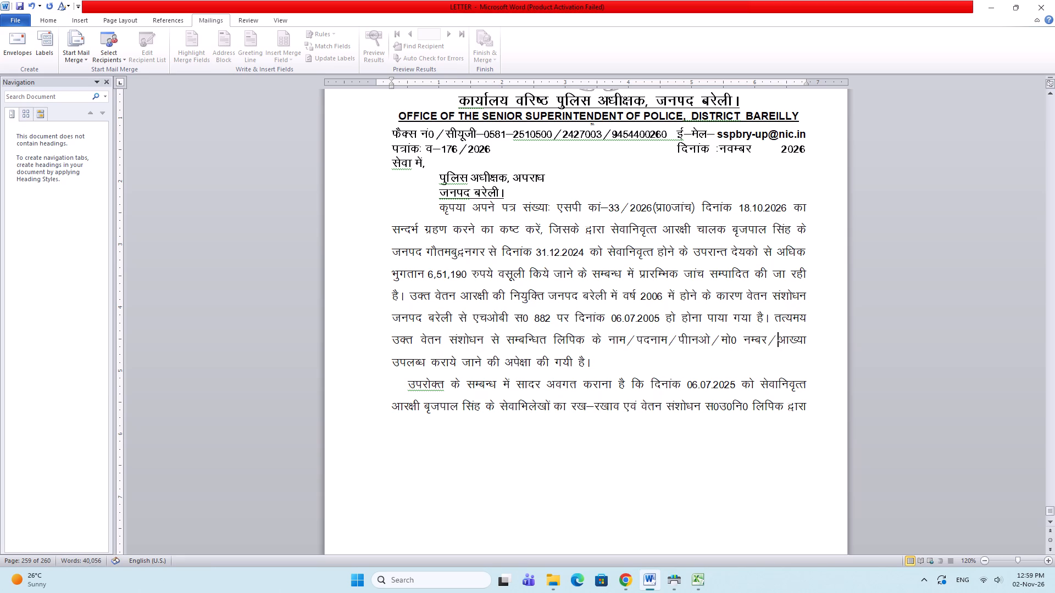
Add "वर्तमान तैनाती" and a space after "मो0 नम्बर/" in the first paragraph's last sentence.
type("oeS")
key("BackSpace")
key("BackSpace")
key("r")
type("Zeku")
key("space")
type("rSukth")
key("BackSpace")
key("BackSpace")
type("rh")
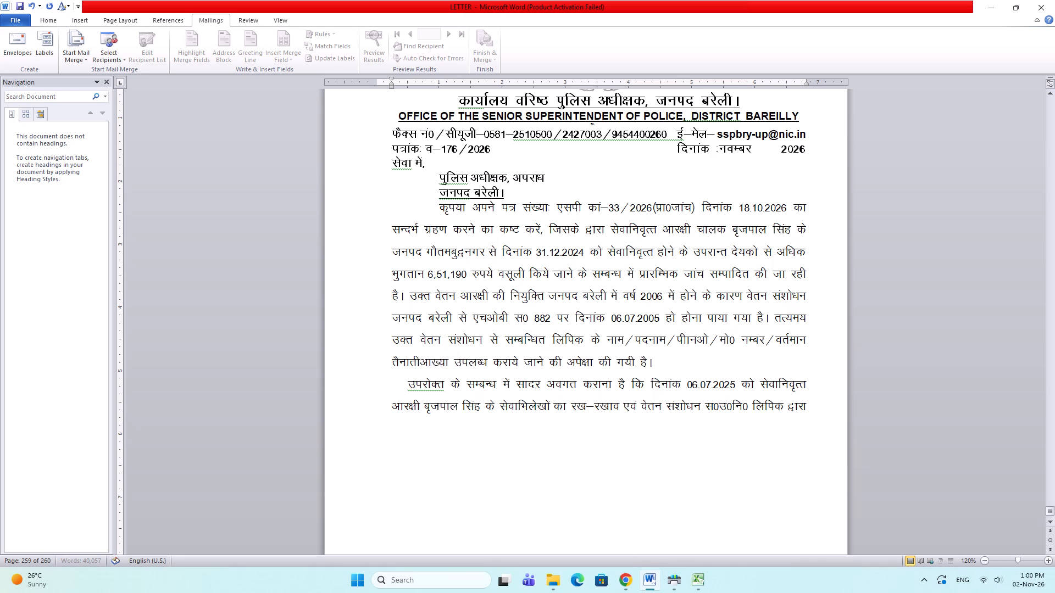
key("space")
Delete the word "आख्या" before "उपलब्ध कराये जाने" in the first paragraph's last sentence.
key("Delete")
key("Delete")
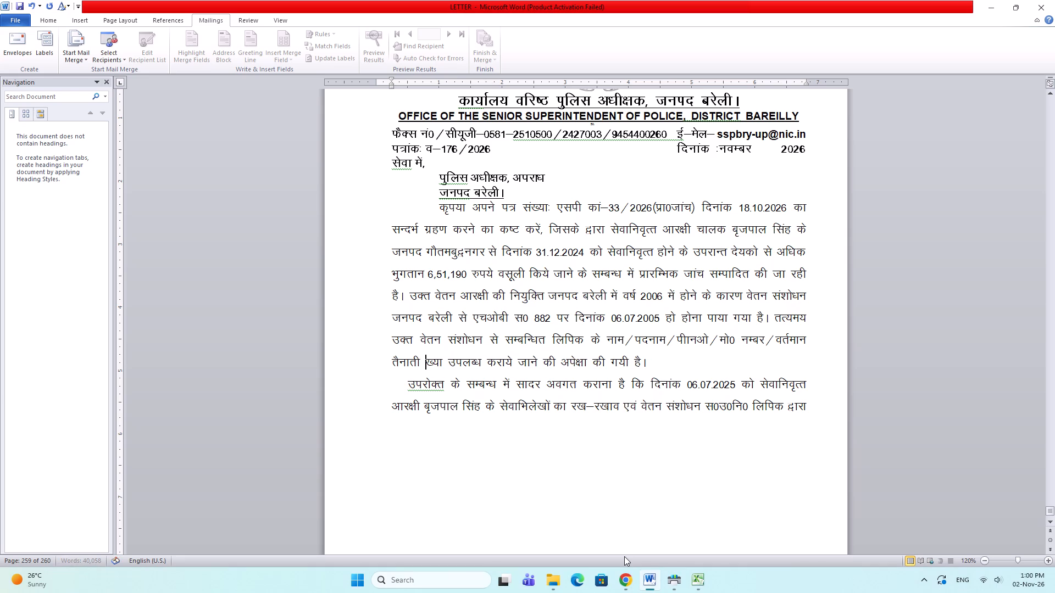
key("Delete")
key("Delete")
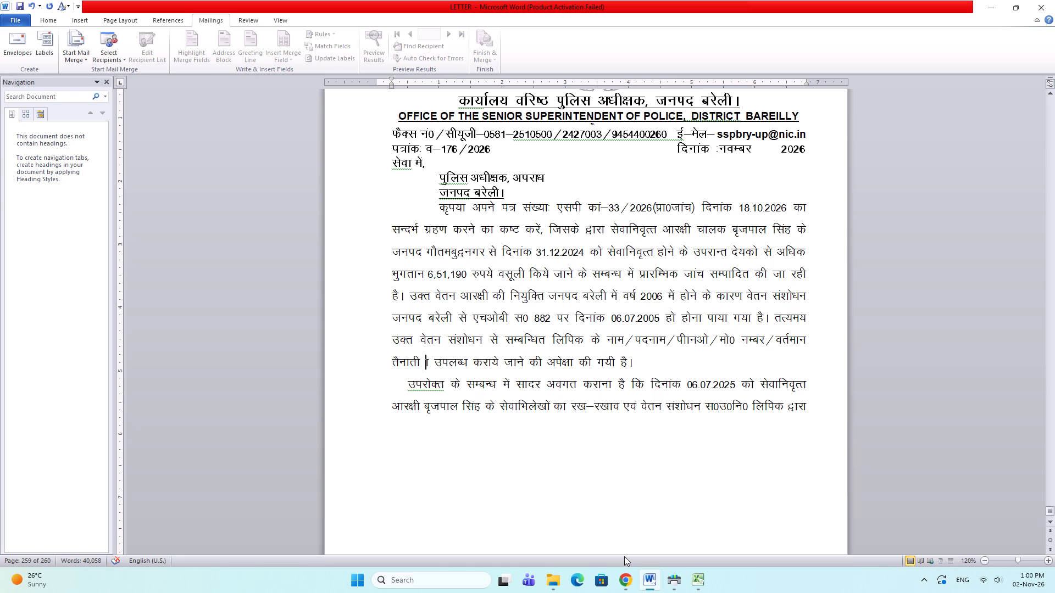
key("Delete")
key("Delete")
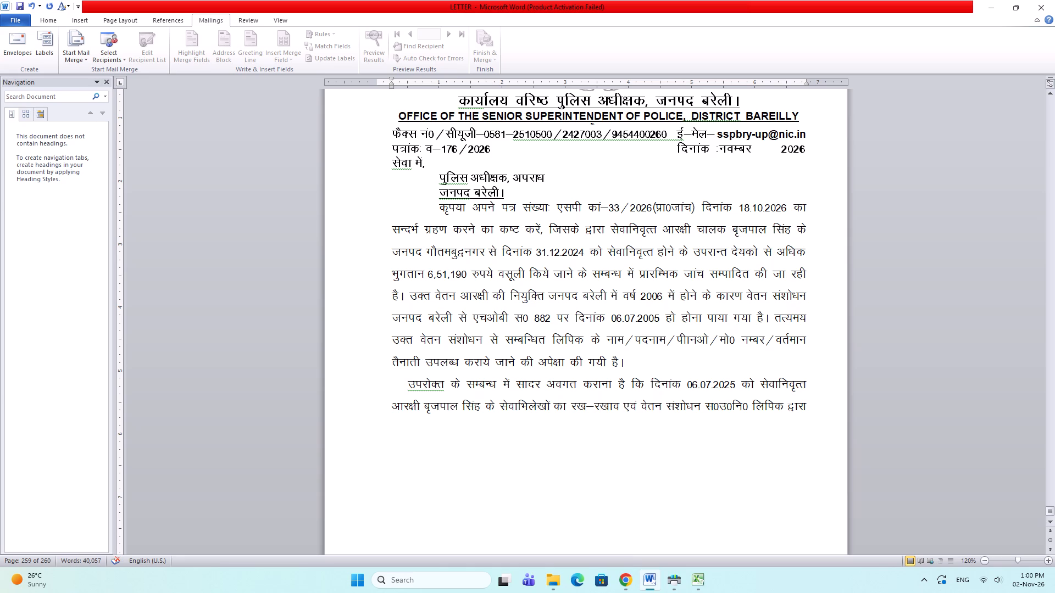
Replace the first paragraph's ending "की अपेक्षा की गयी है।" with "हेतु निर्देशित किया गया है।".
left_click_drag(520, 361, 619, 364)
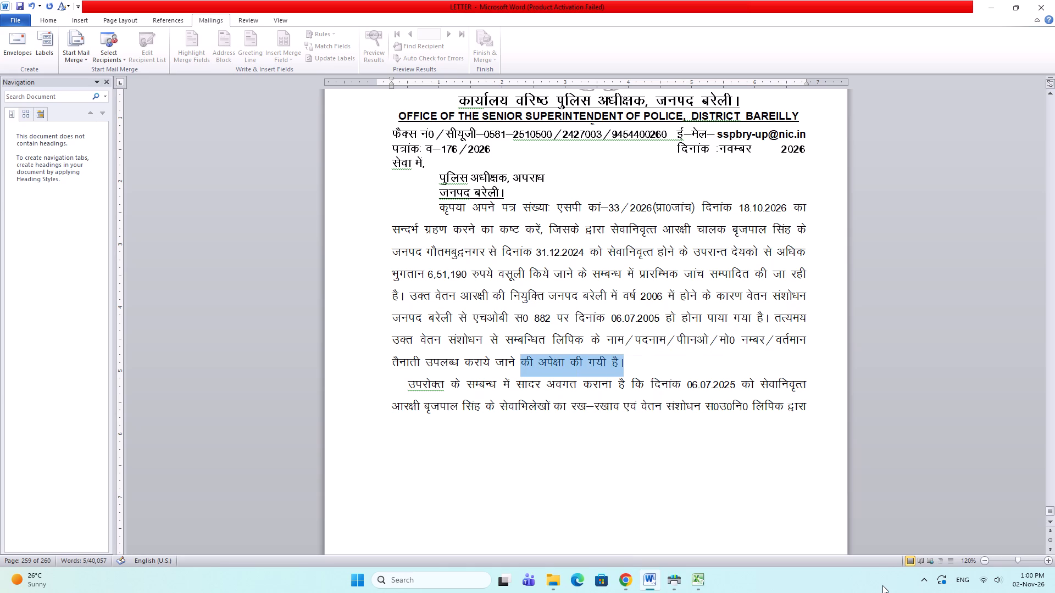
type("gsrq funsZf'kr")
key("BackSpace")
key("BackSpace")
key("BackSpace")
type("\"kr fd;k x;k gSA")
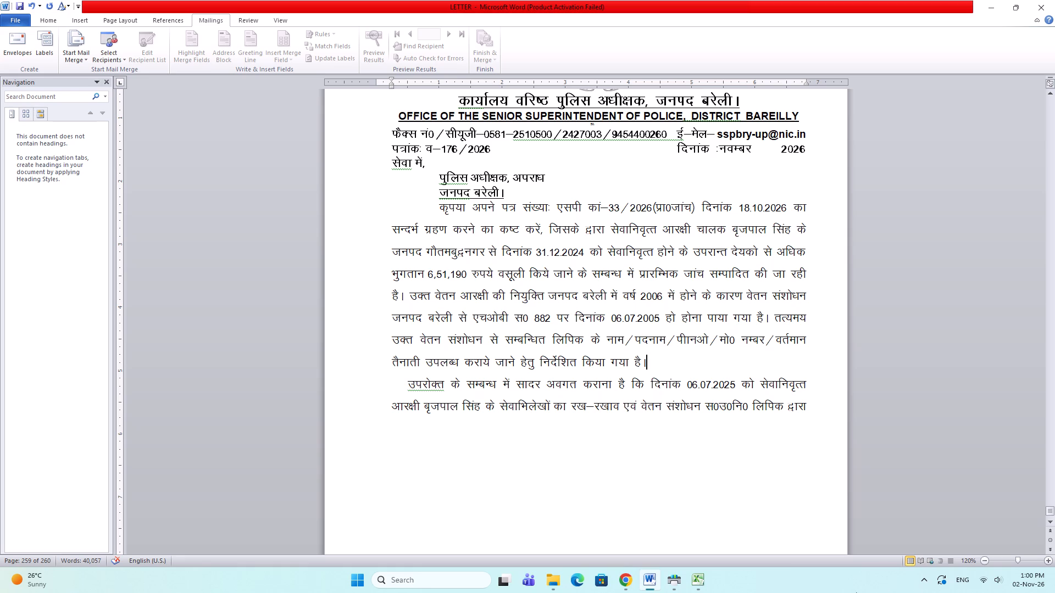
Indent the second paragraph's first line further by adding four spaces before "उपरोक्त".
left_click(406, 387)
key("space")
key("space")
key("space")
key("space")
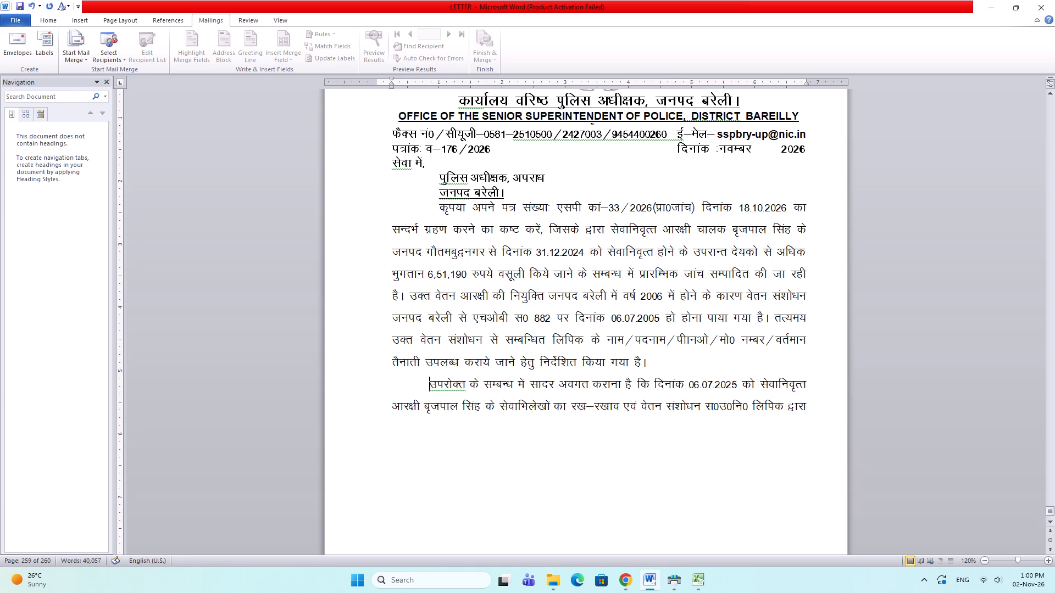
Save the letter document.
key("ctrl+s")
key("ctrl+s")
Place the insertion point between "लिपिक" and "द्वारा" at the end of the second paragraph.
left_click(785, 407)
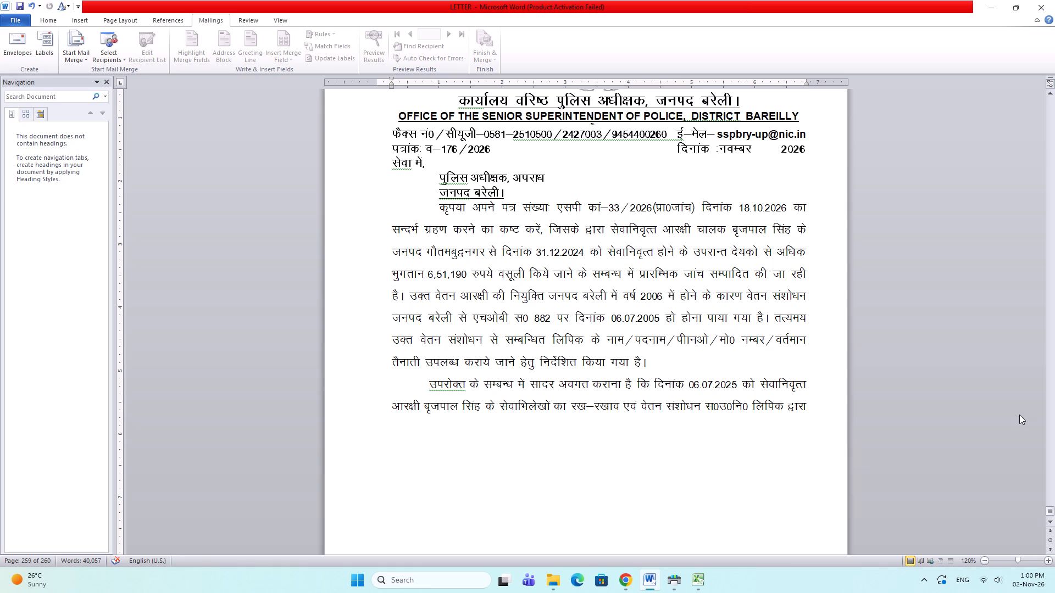
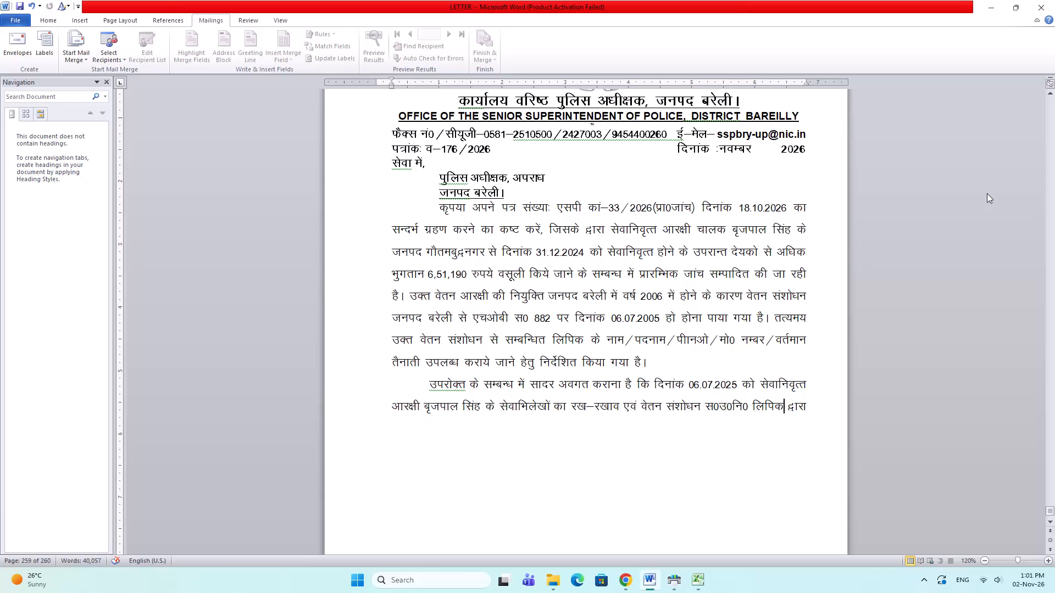
Insert "श्री" followed by the clerk's full name between "लिपिक" and "द्वारा" at the end of the second paragraph.
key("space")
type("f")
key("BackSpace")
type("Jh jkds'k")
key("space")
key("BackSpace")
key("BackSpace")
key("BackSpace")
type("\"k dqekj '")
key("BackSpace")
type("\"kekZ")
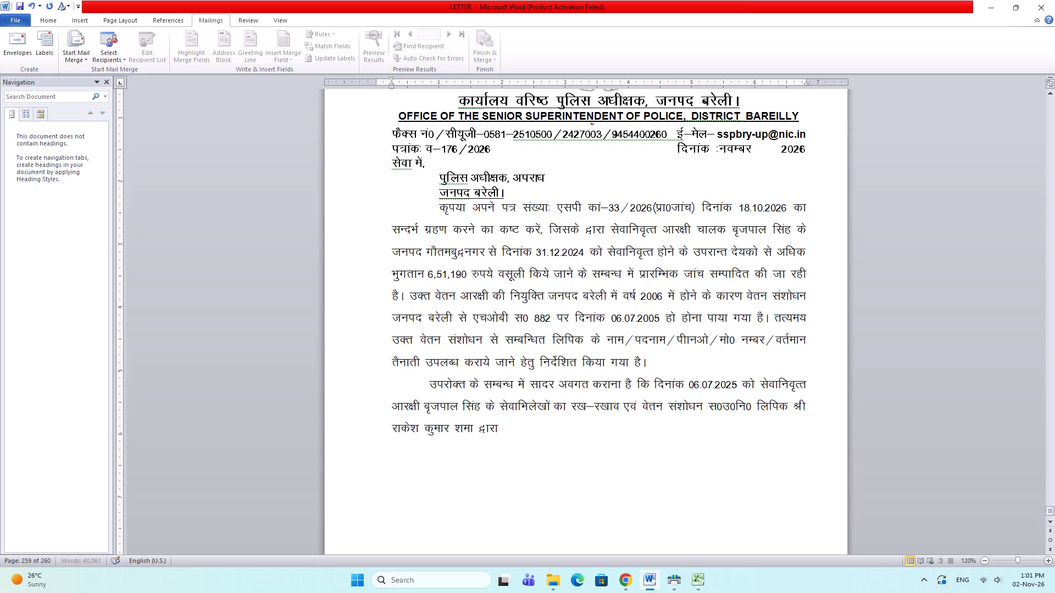
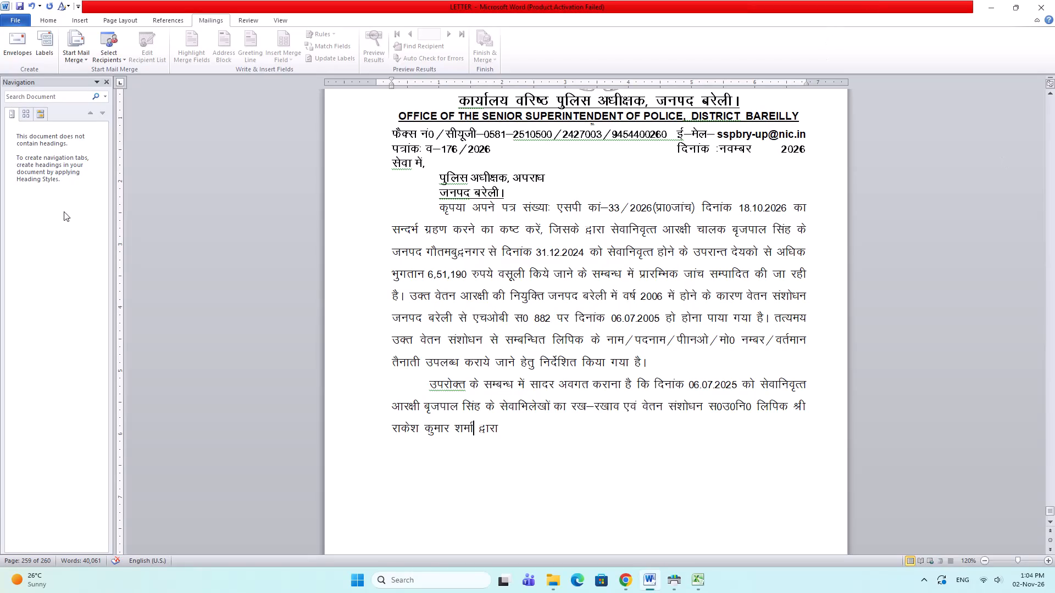
Save the document with the drafted reply to the Superintendent of Police (Crime).
key("ctrl+s")
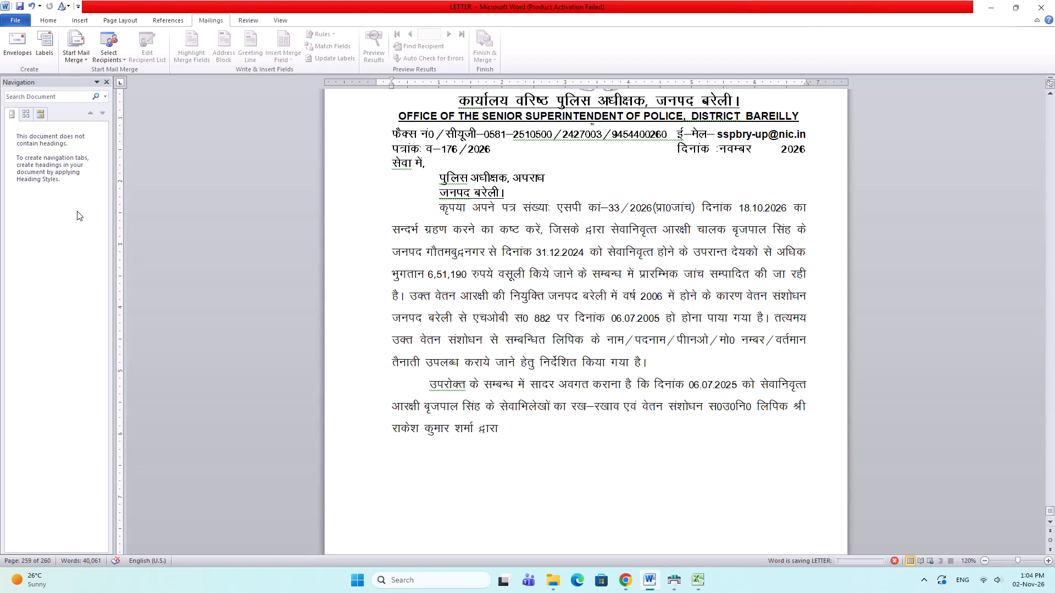
In the transfer letter to the Deputy Inspector General, insert "पुत्र स्वः श्री" and the father's full name before the final "नियुक्त है".
scroll(451, 340, "up", 13)
scroll(486, 334, "down", 1)
scroll(486, 334, "up", 20)
scroll(486, 334, "up", 3)
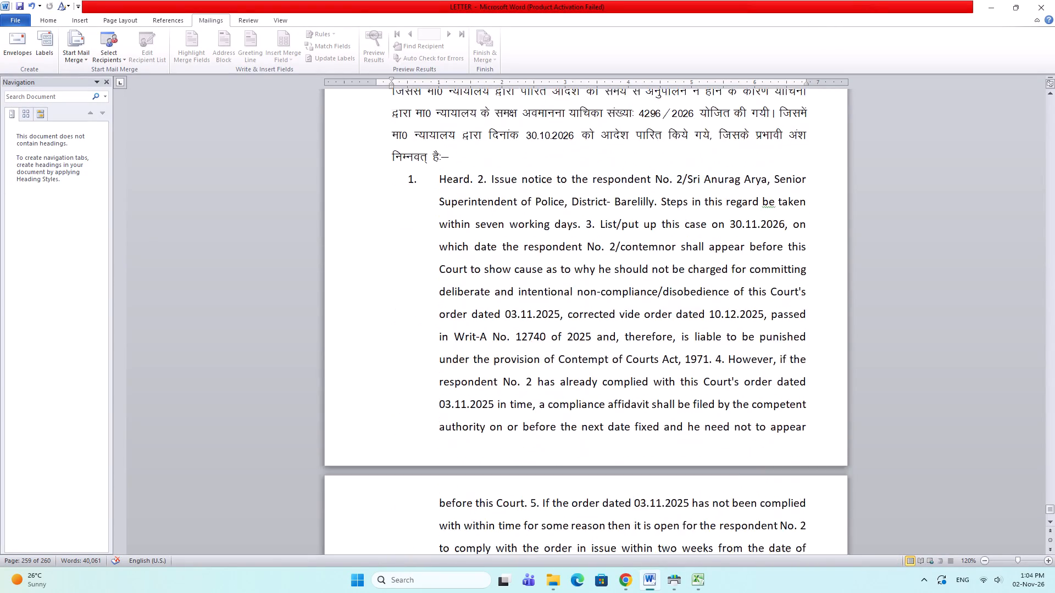
scroll(517, 288, "up", 20)
scroll(517, 288, "up", 2)
scroll(513, 272, "down", 1)
scroll(514, 267, "up", 17)
scroll(514, 267, "down", 1)
scroll(514, 267, "up", 6)
scroll(514, 267, "down", 1)
scroll(514, 267, "up", 15)
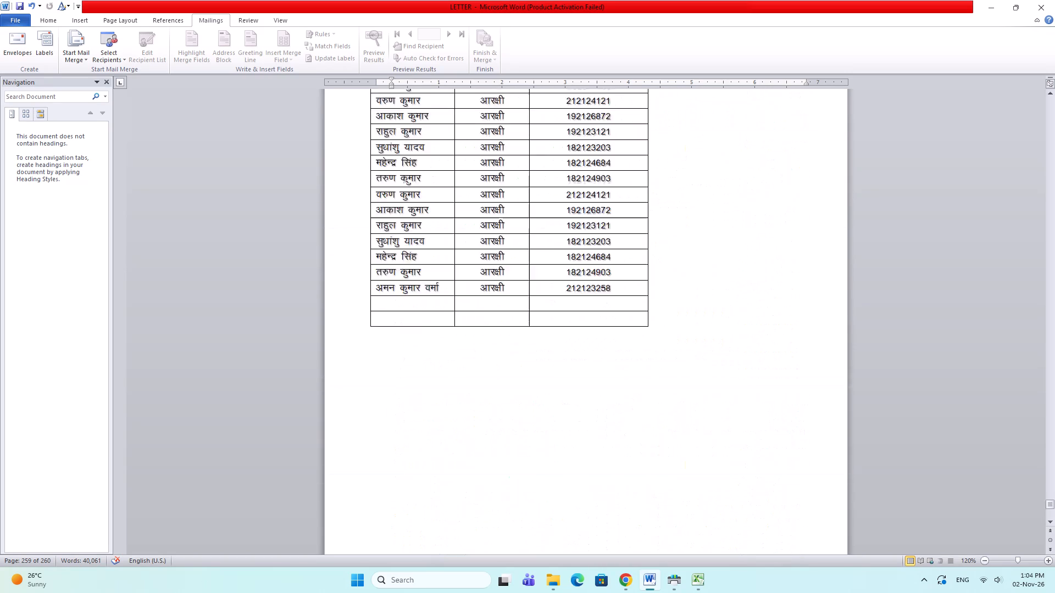
scroll(509, 259, "up", 20)
scroll(509, 259, "up", 20)
scroll(509, 259, "up", 14)
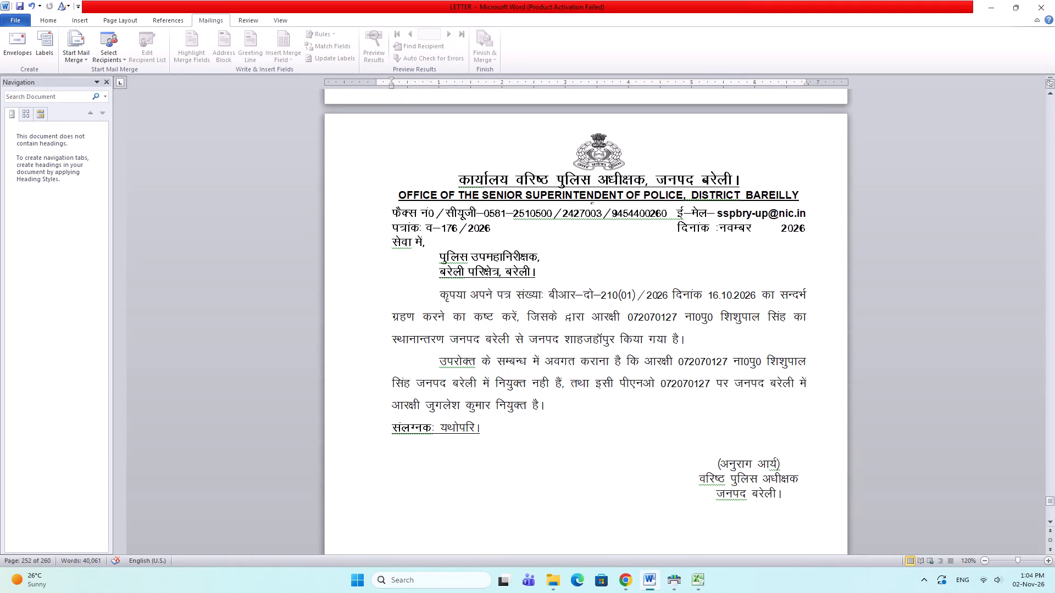
left_click(490, 406)
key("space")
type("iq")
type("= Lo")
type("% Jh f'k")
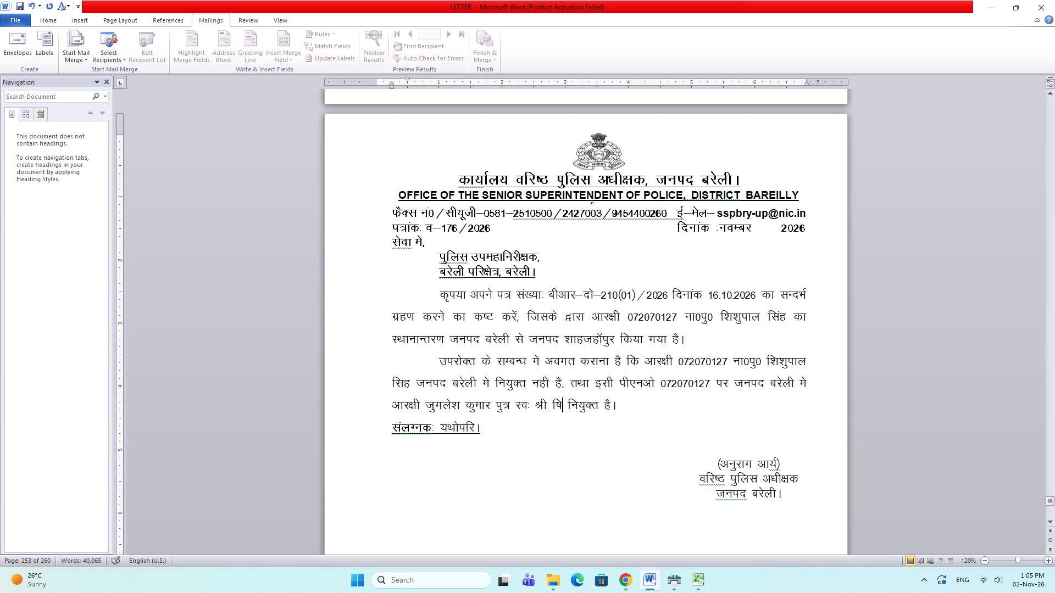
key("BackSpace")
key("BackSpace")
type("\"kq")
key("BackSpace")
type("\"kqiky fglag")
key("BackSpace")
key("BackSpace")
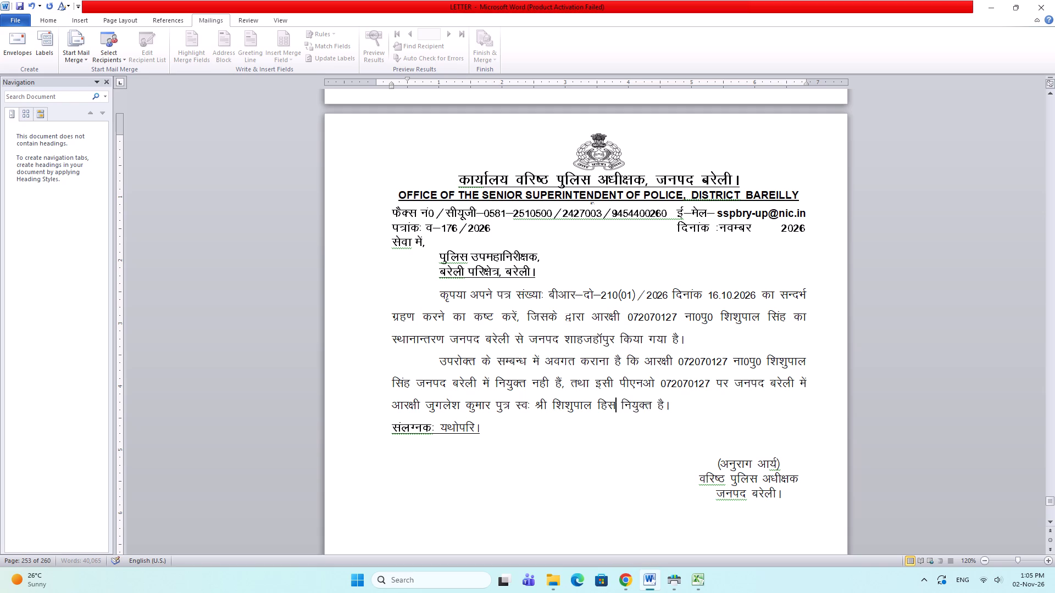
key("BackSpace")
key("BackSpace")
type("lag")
Print two copies of only the current page, the letter to the Deputy Inspector General, and save the document.
left_click(570, 387)
key("ctrl+p")
left_click(169, 164)
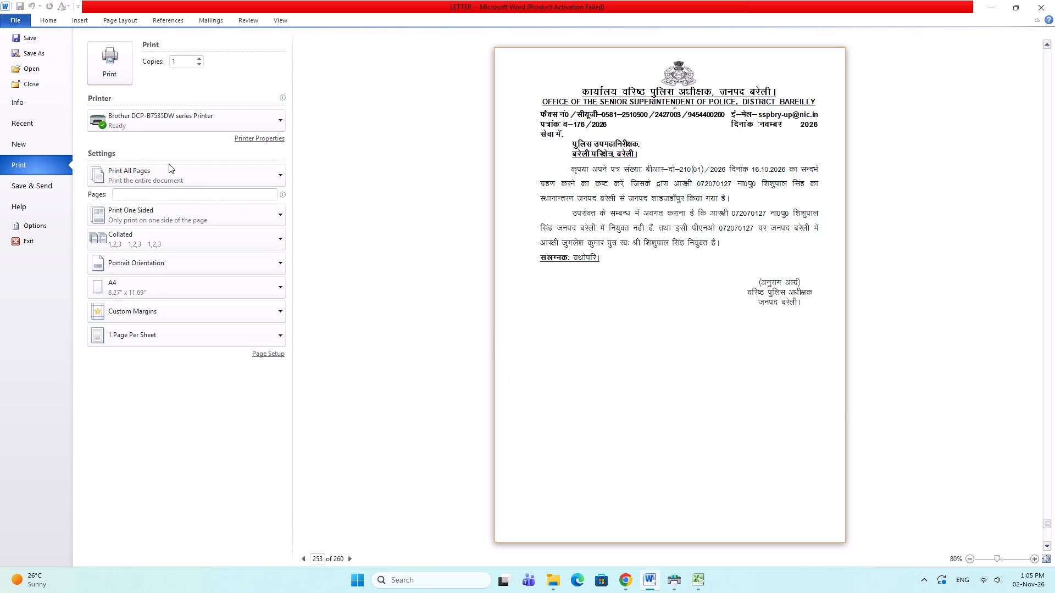
left_click(147, 181)
left_click(145, 253)
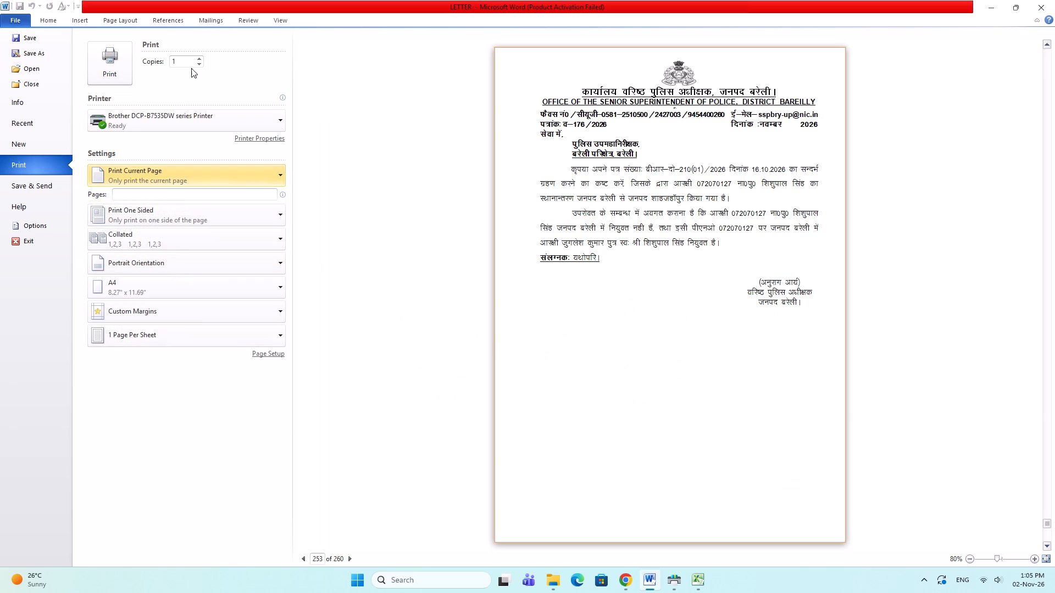
left_click(198, 57)
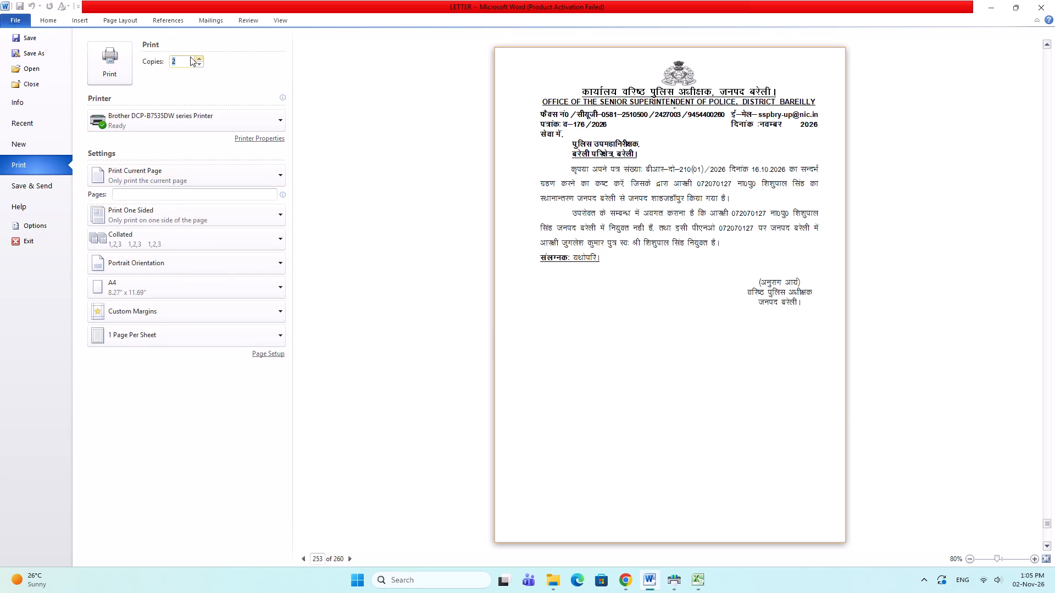
left_click(126, 50)
key("ctrl+s")
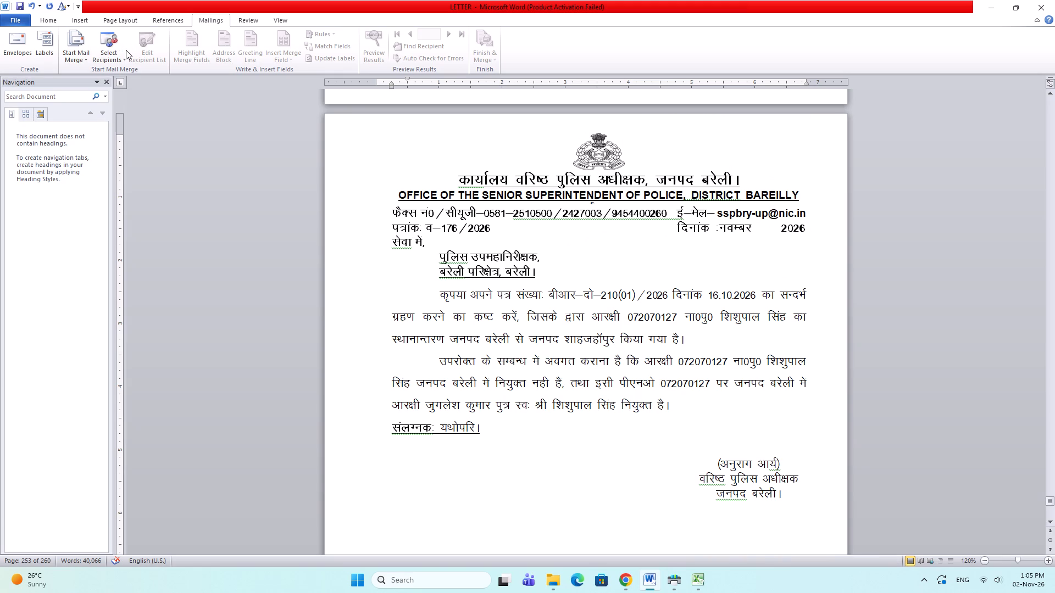
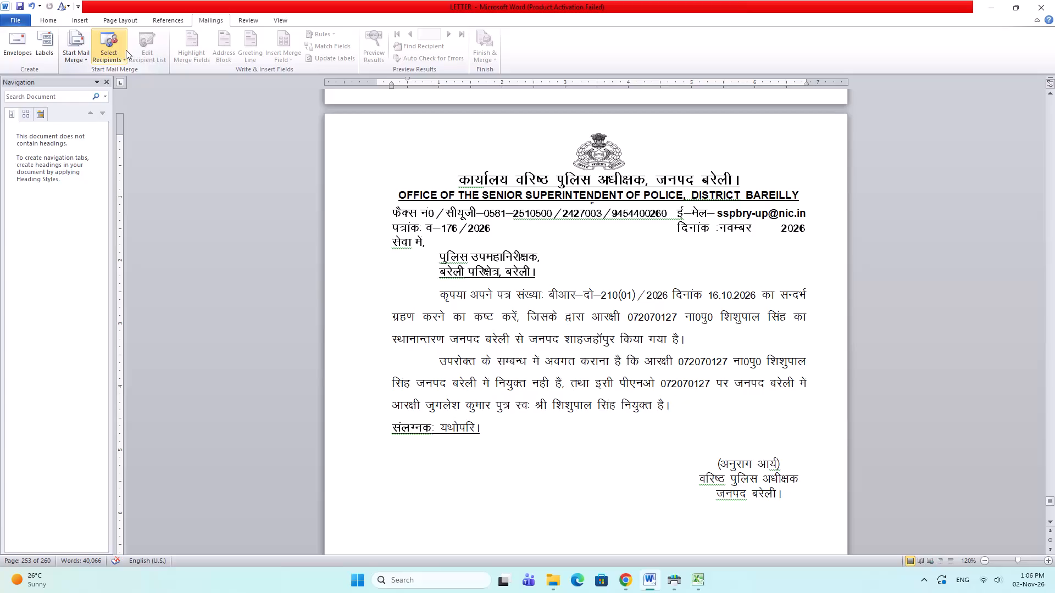
Switch to the 2016 BATCH 1ST ACP workbook in Excel and search its current sheet for the constable's PNO.
right_click(699, 588)
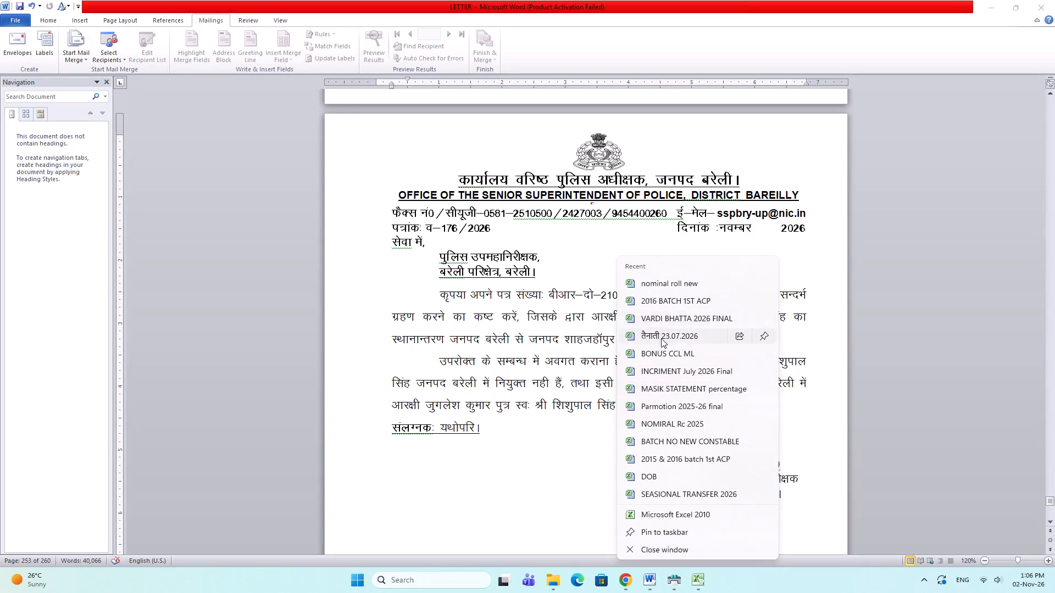
left_click(658, 305)
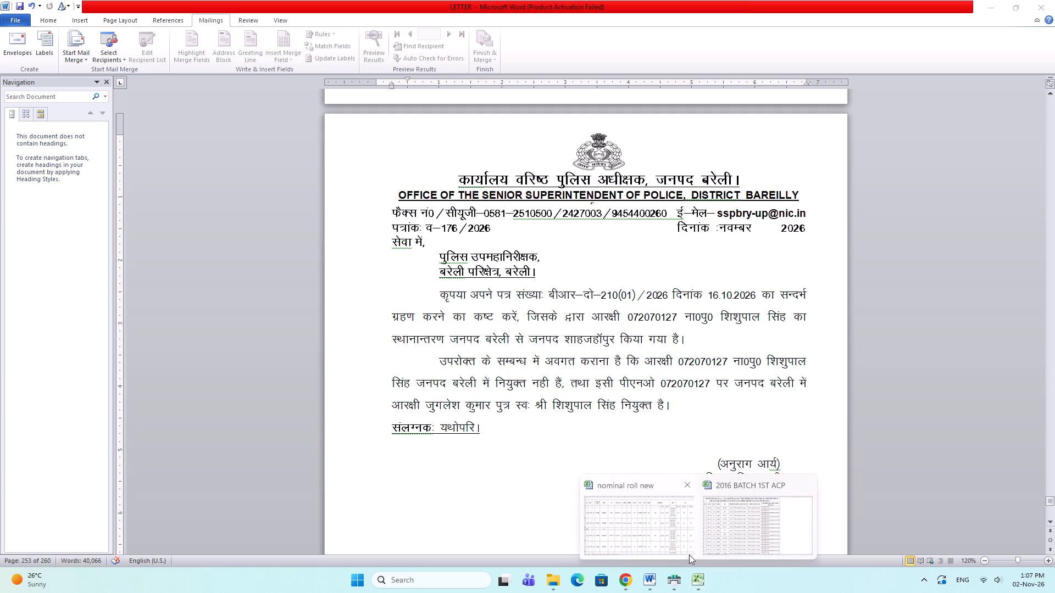
left_click(741, 525)
left_click_drag(581, 331, 573, 323)
left_click_drag(398, 270, 395, 264)
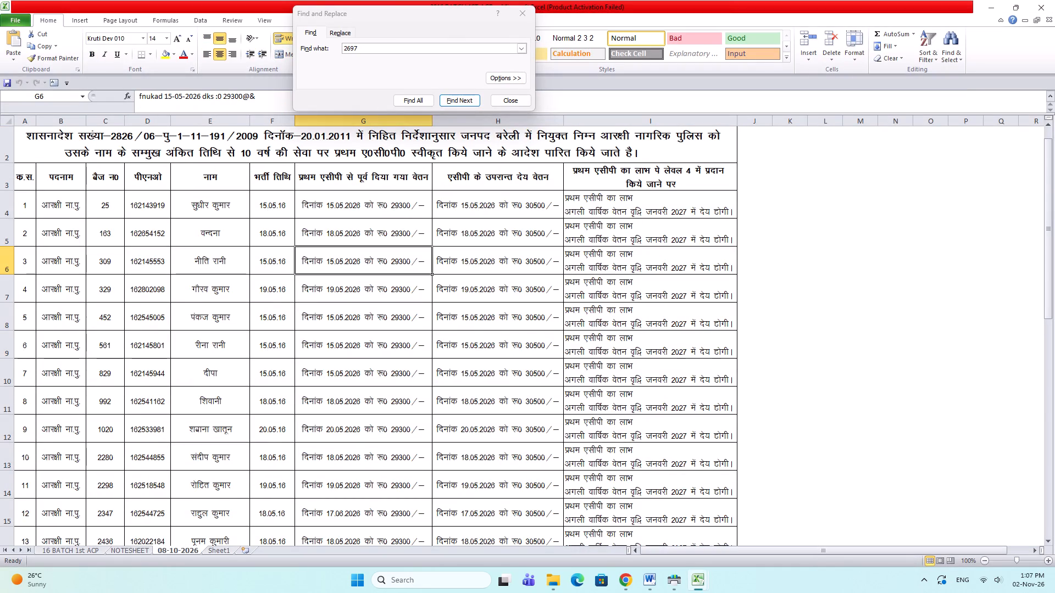
double_click(348, 47)
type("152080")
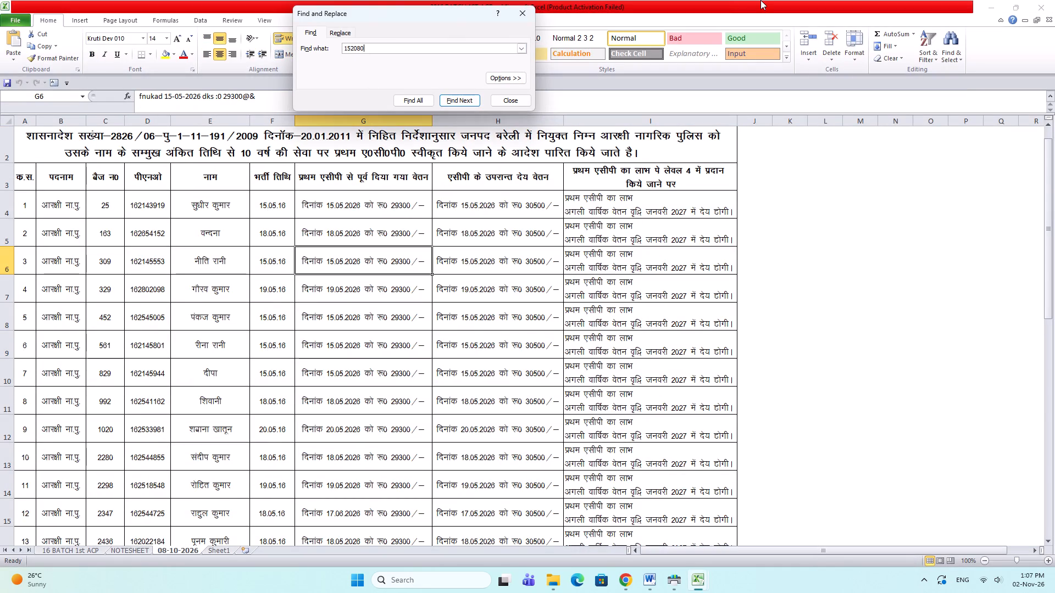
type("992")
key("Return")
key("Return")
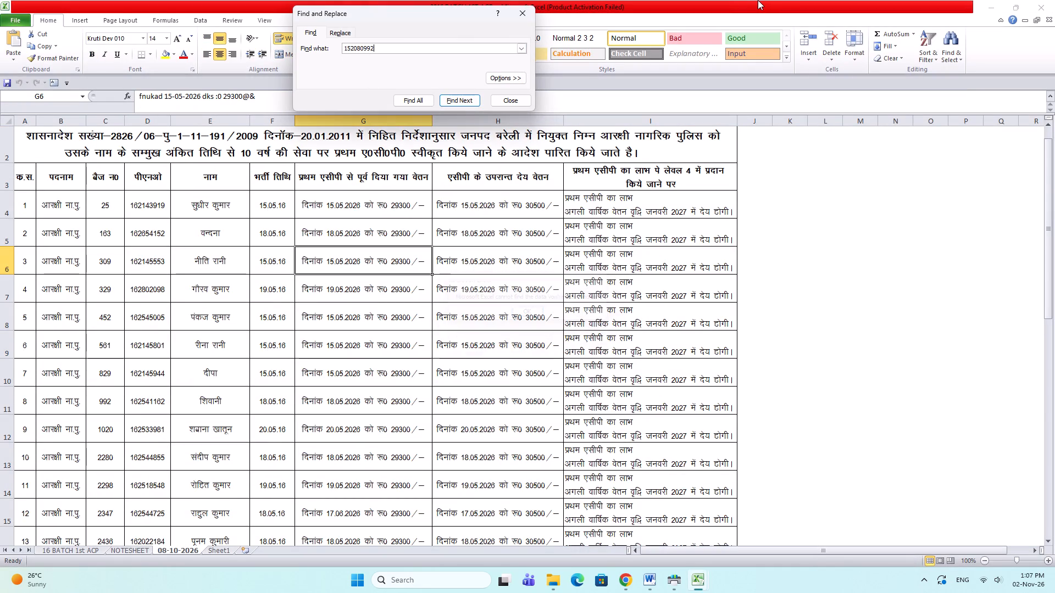
Widen the search scope to the whole workbook and search for the constable's PNO again.
left_click(514, 76)
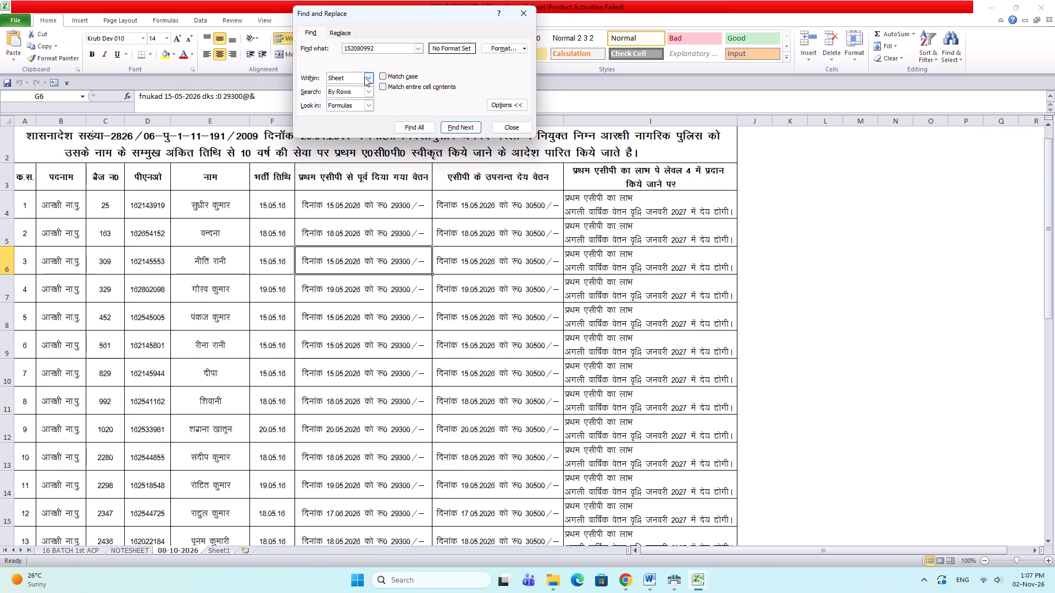
left_click(356, 76)
left_click(365, 92)
left_click(453, 124)
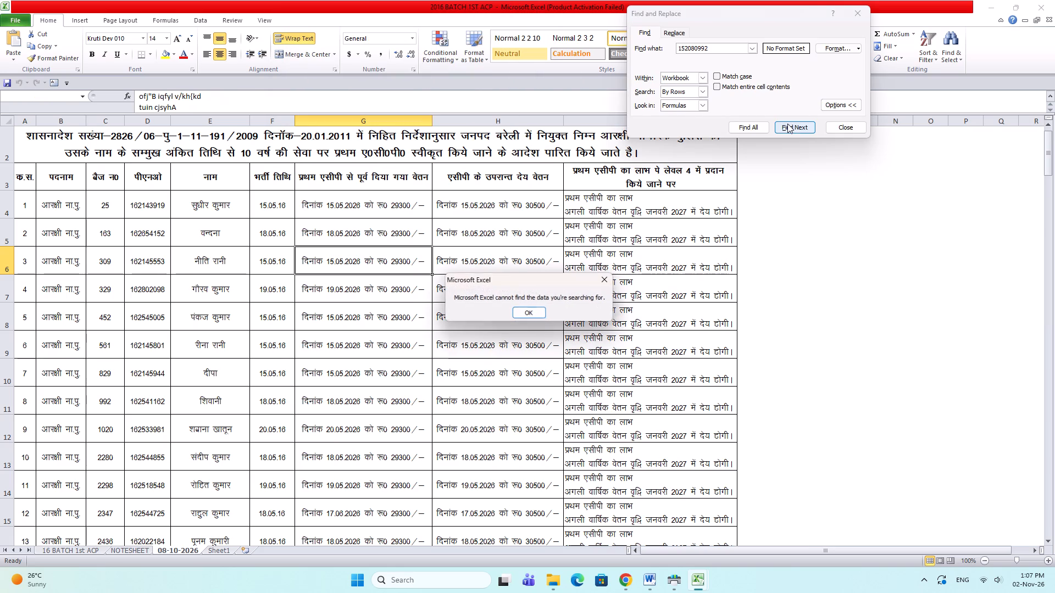
left_click(527, 306)
left_click(529, 312)
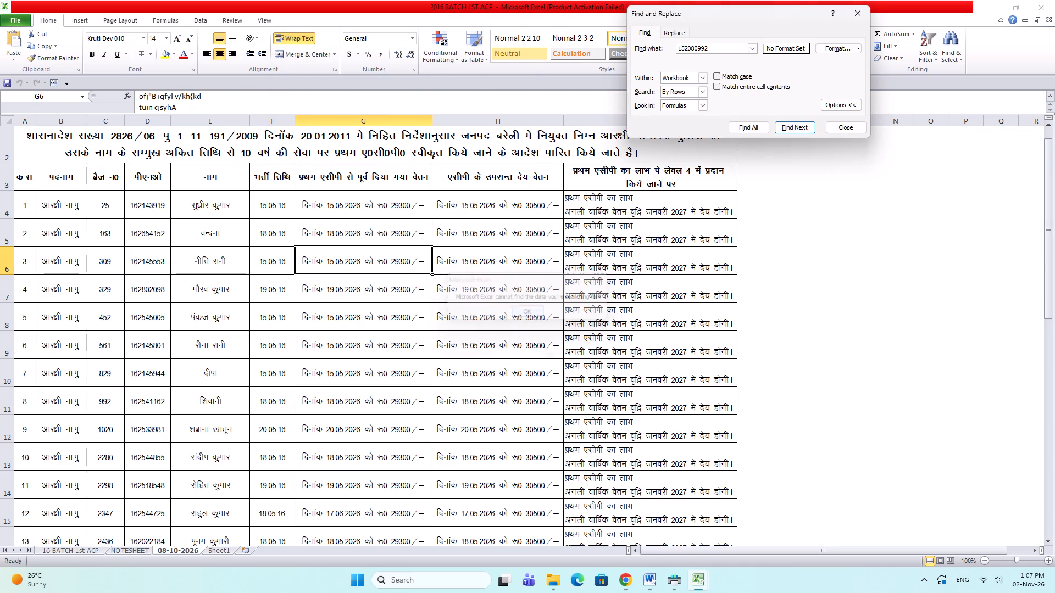
Examine the remaining constable rows of the 08-10-2026 sheet, including the entries below the प्रतिलिपि notes.
scroll(532, 316, "down", 5)
left_click(619, 337)
scroll(618, 337, "down", 5)
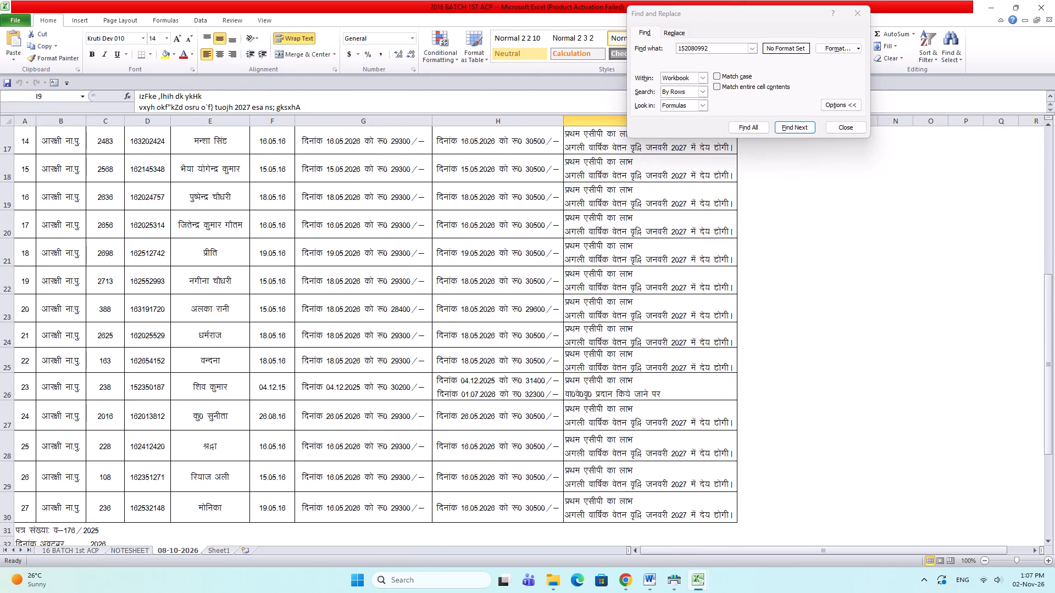
scroll(524, 424, "down", 3)
scroll(477, 423, "down", 2)
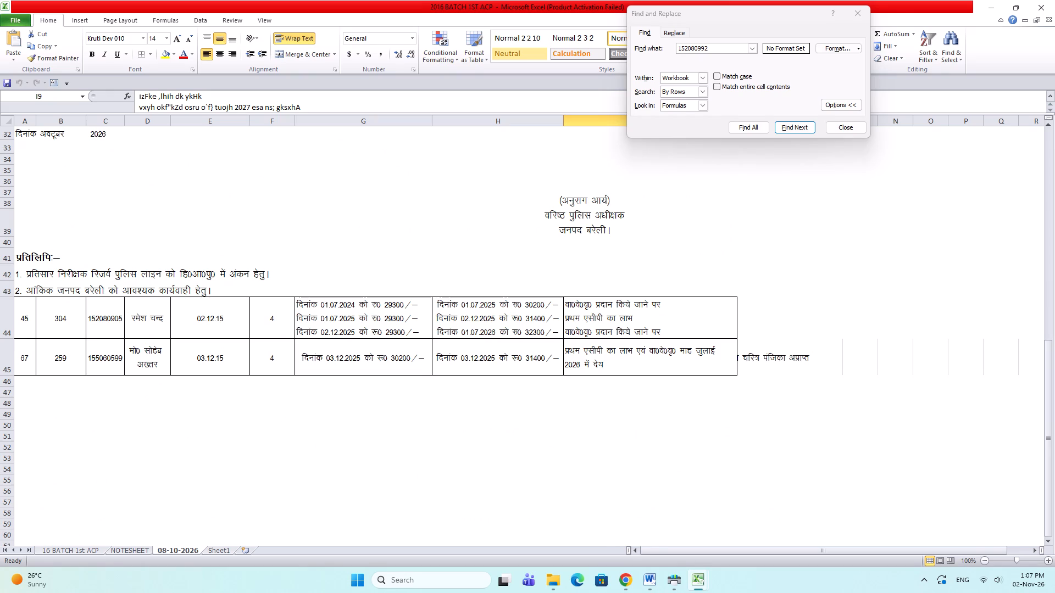
scroll(350, 398, "up", 3)
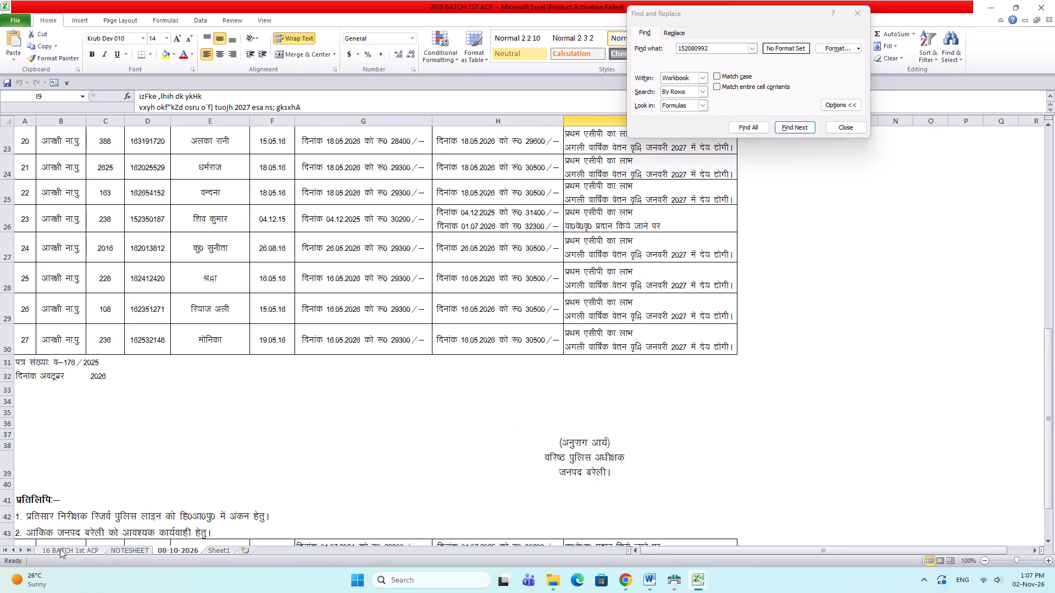
Copy the PNO, open the 2015 & 2016 batch 1st ACP workbook from the INCRIMENT JULY 2026 folder, and search it for that PNO.
double_click(692, 46)
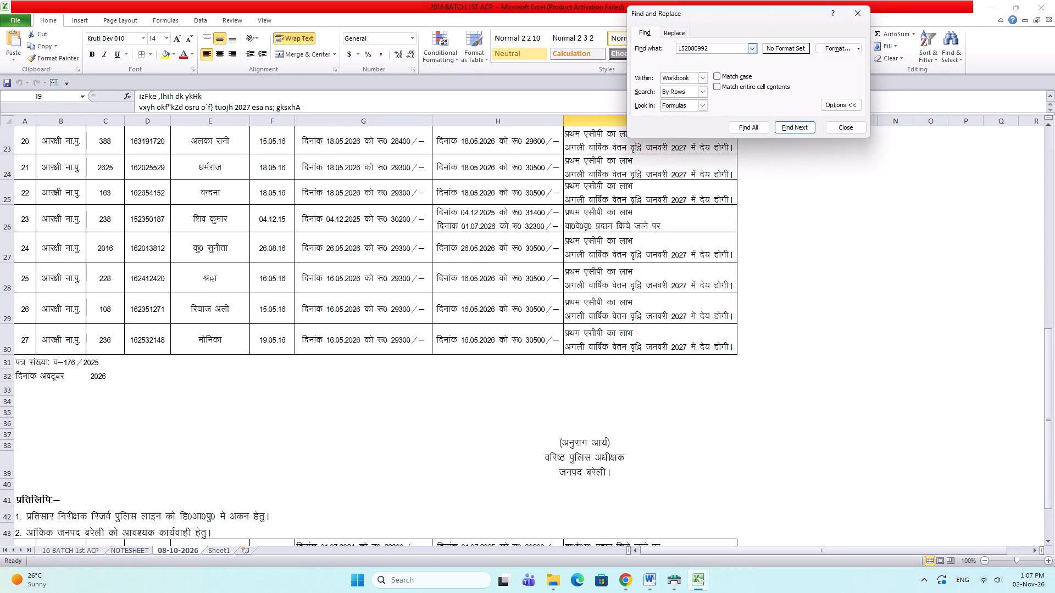
key("ctrl+c")
left_click(995, 0)
left_click(997, 0)
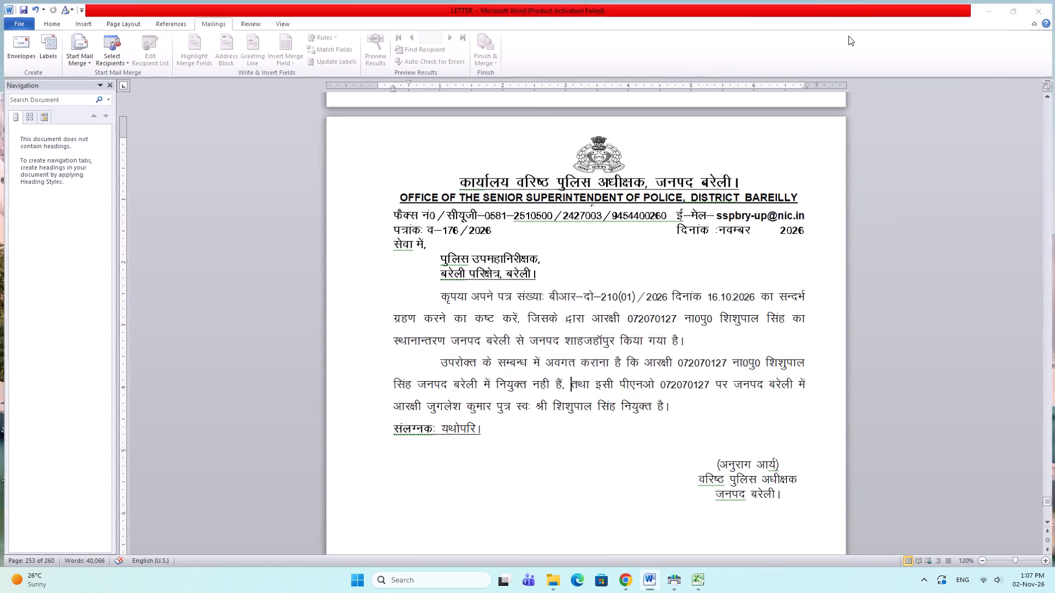
double_click(45, 68)
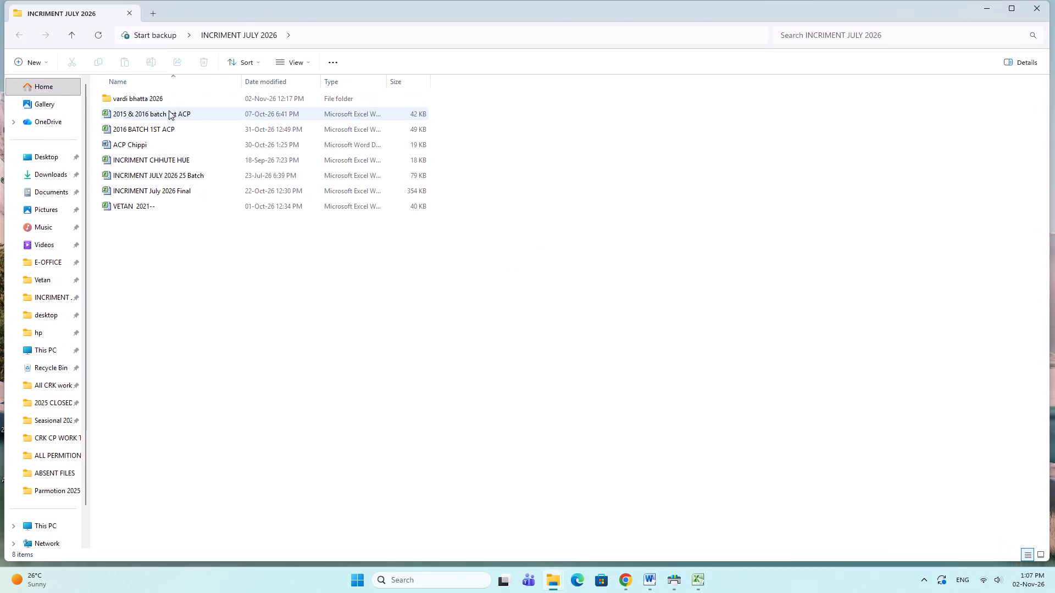
double_click(138, 109)
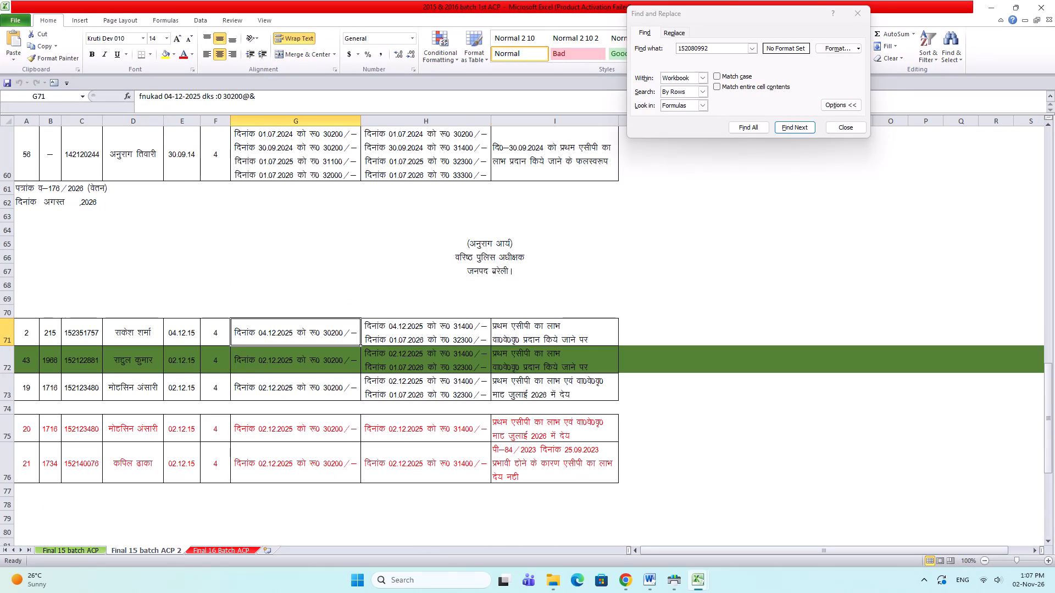
left_click(536, 231)
left_click(786, 129)
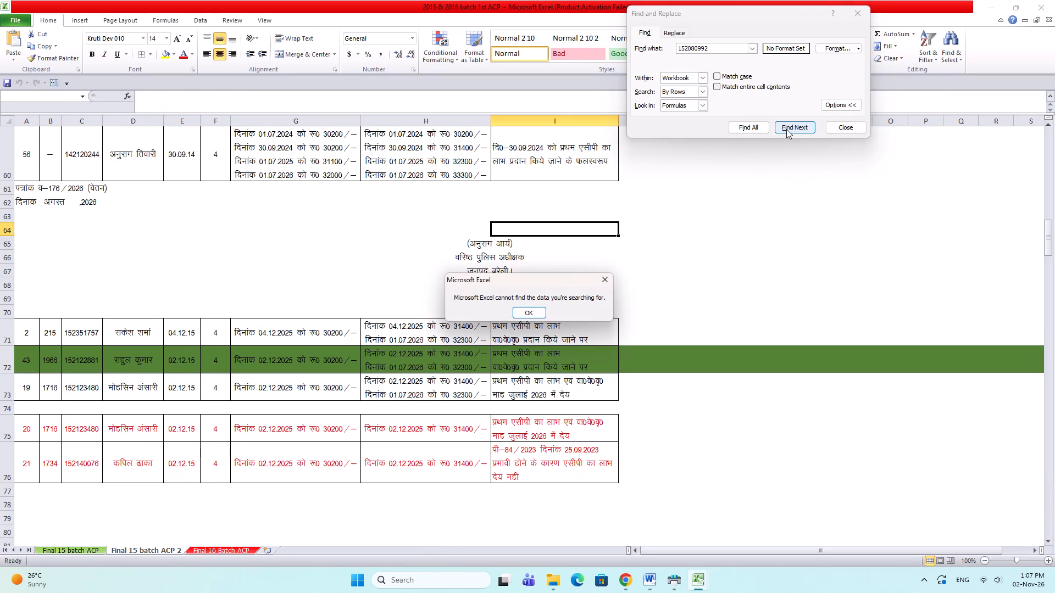
left_click(530, 313)
Check the entries around the signature block on Final 15 batch ACP 2 and repeat the workbook search for the PNO.
scroll(499, 274, "up", 5)
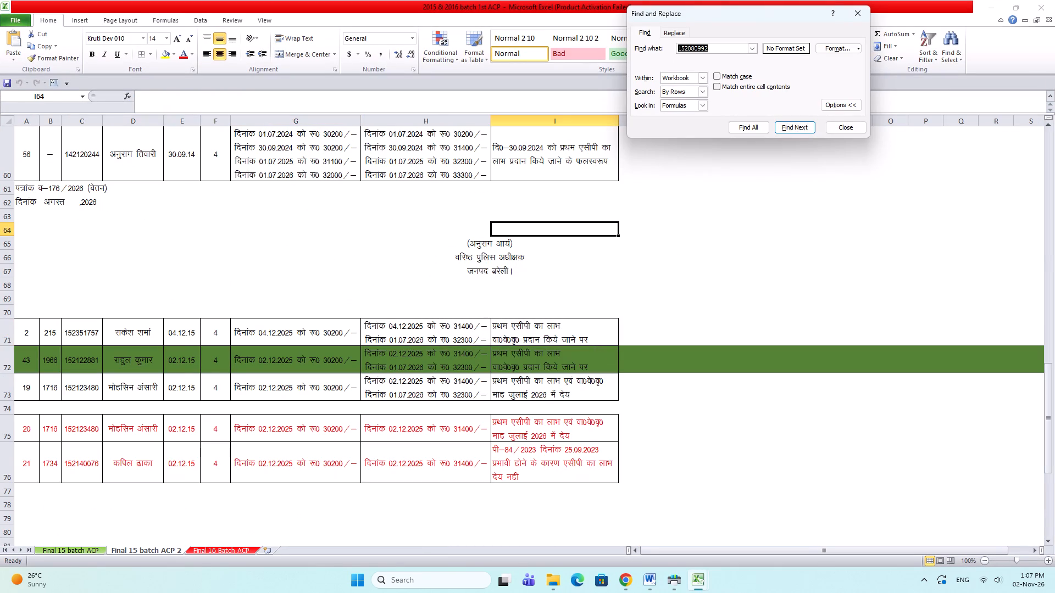
left_click(497, 251)
scroll(409, 228, "up", 5)
scroll(306, 217, "down", 4)
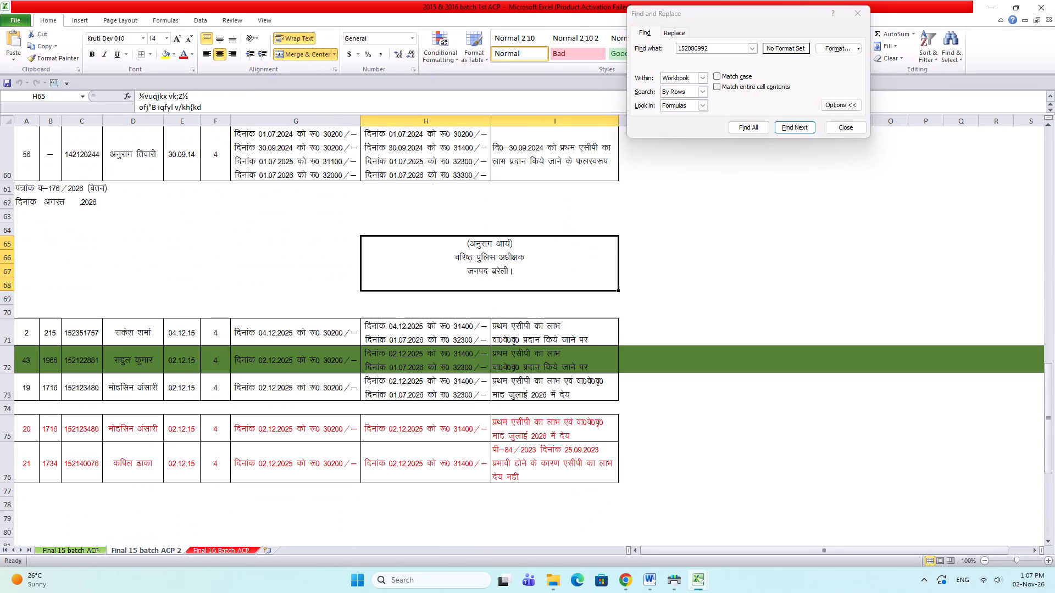
scroll(305, 217, "down", 1)
left_click(706, 338)
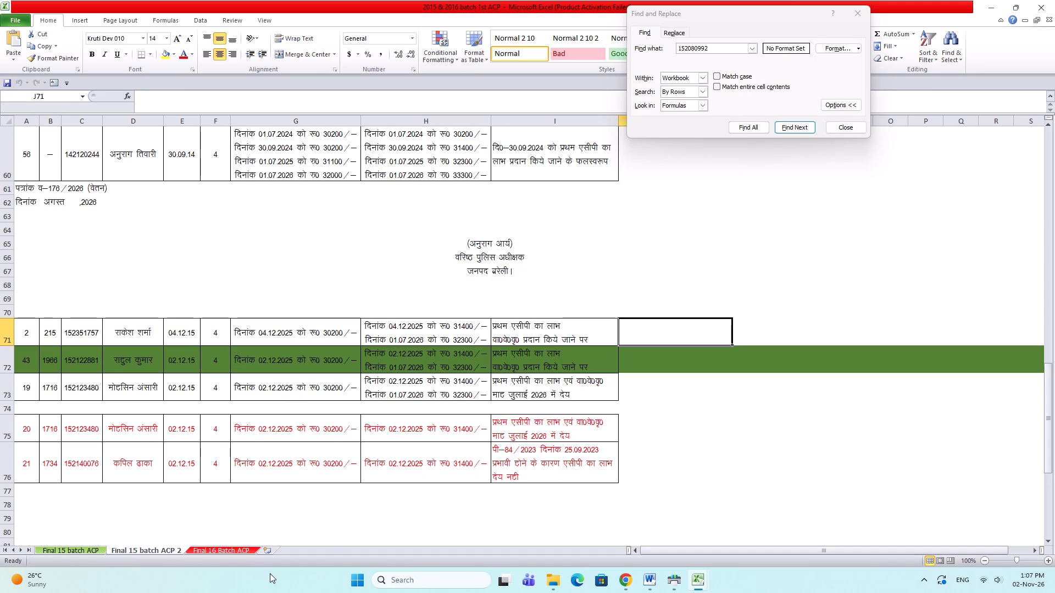
left_click(798, 122)
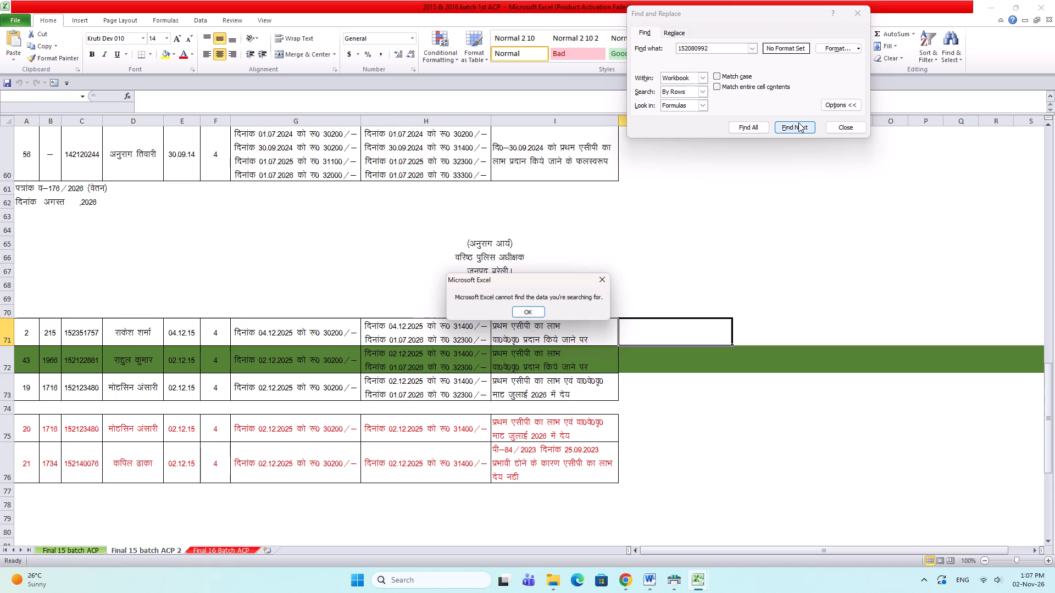
left_click(523, 313)
left_click(680, 44)
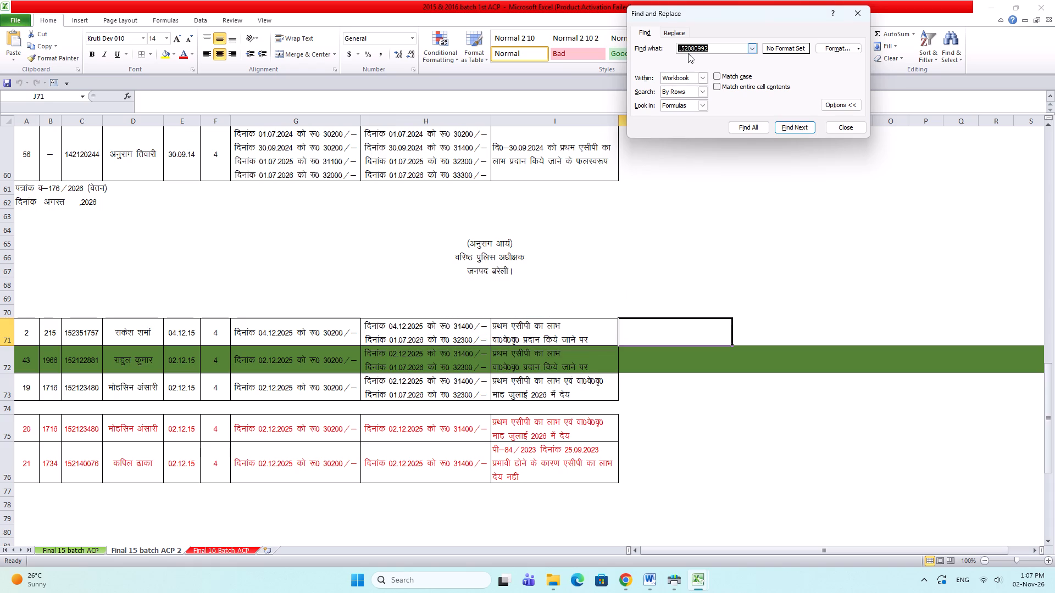
Return to the 2016 BATCH 1ST ACP workbook, repeat the workbook-wide search for the PNO, and close the search.
left_click(990, 0)
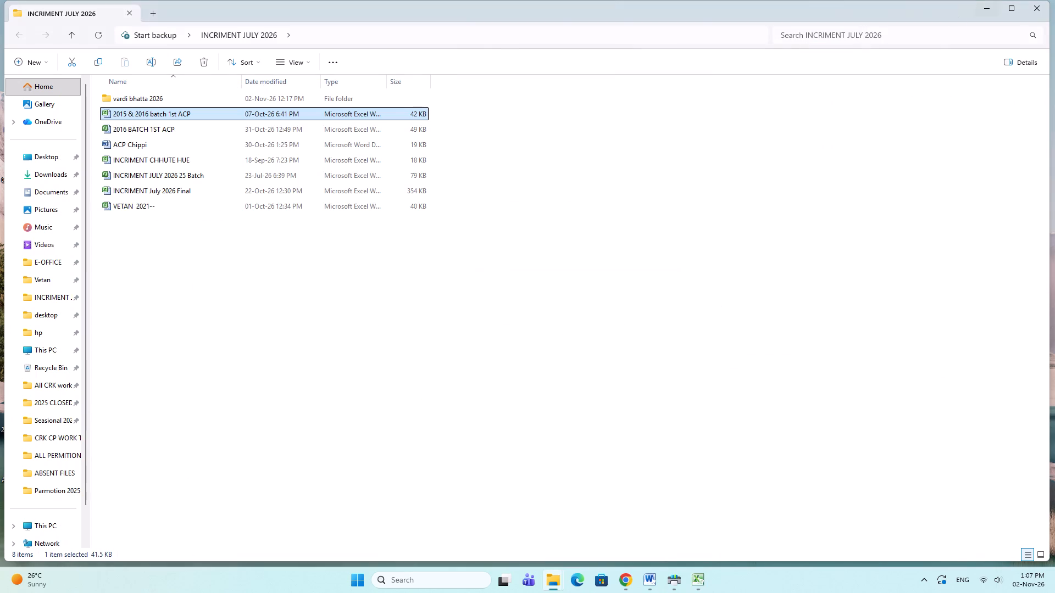
double_click(211, 126)
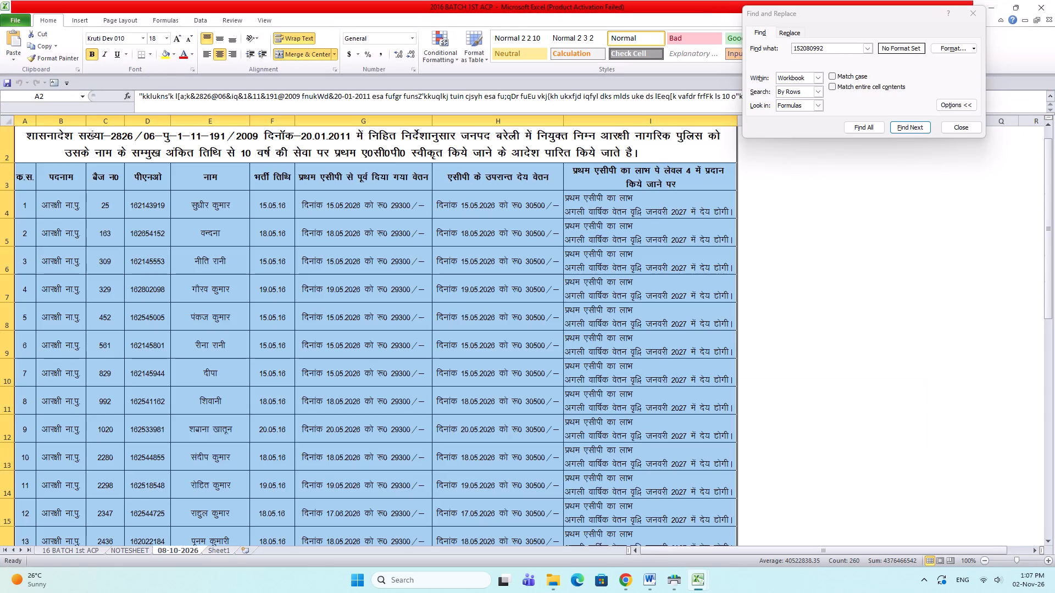
left_click(378, 235)
left_click(902, 126)
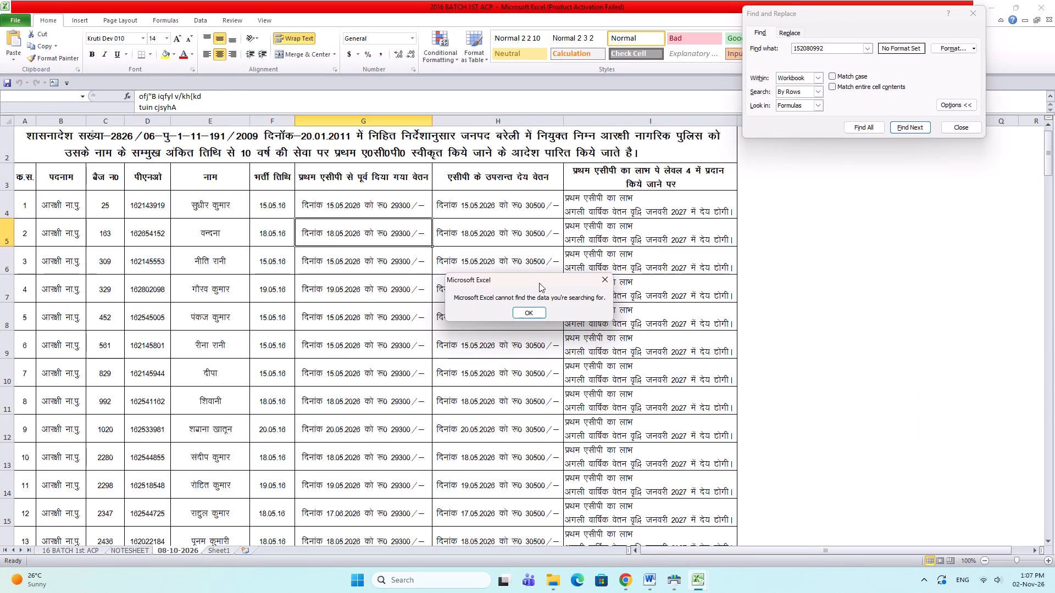
left_click(534, 315)
scroll(532, 300, "down", 3)
left_click(792, 281)
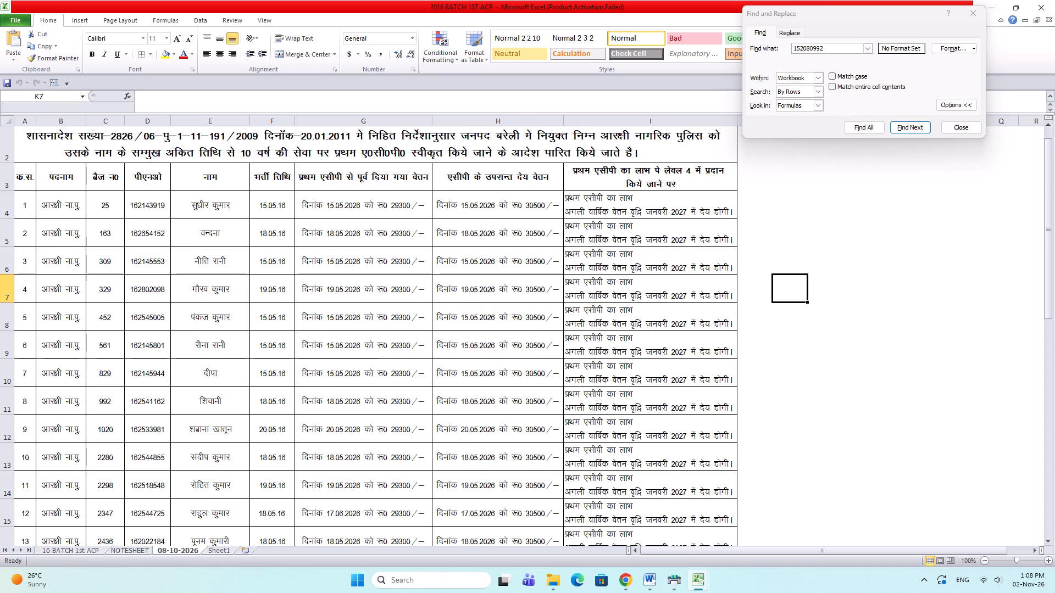
left_click(966, 16)
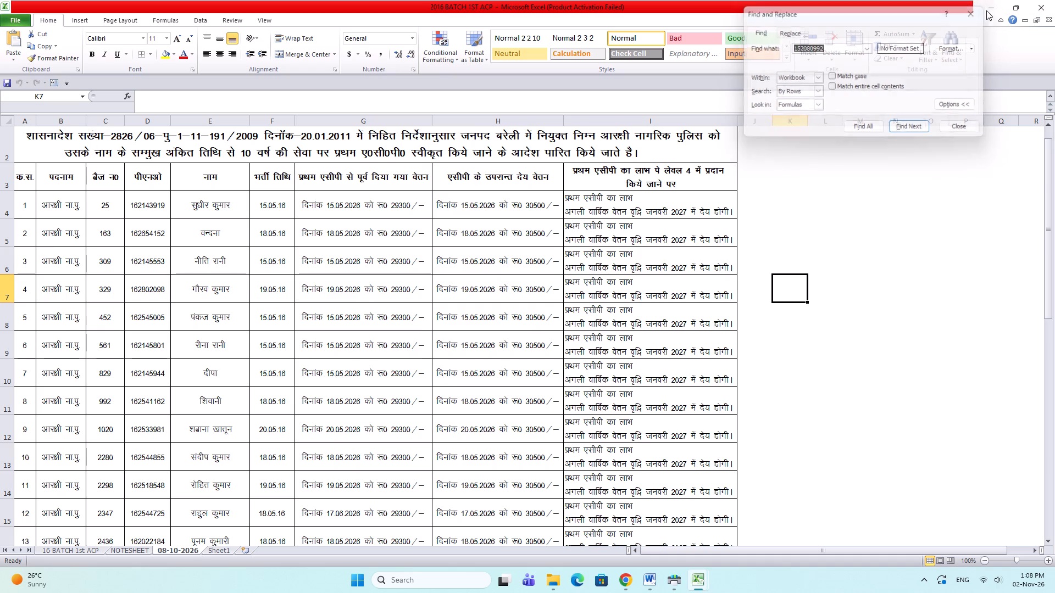
Open the Parmotion 2025-26 final workbook from the Parmotion 2025-26 folder on Local Disk (D:).
left_click(991, 2)
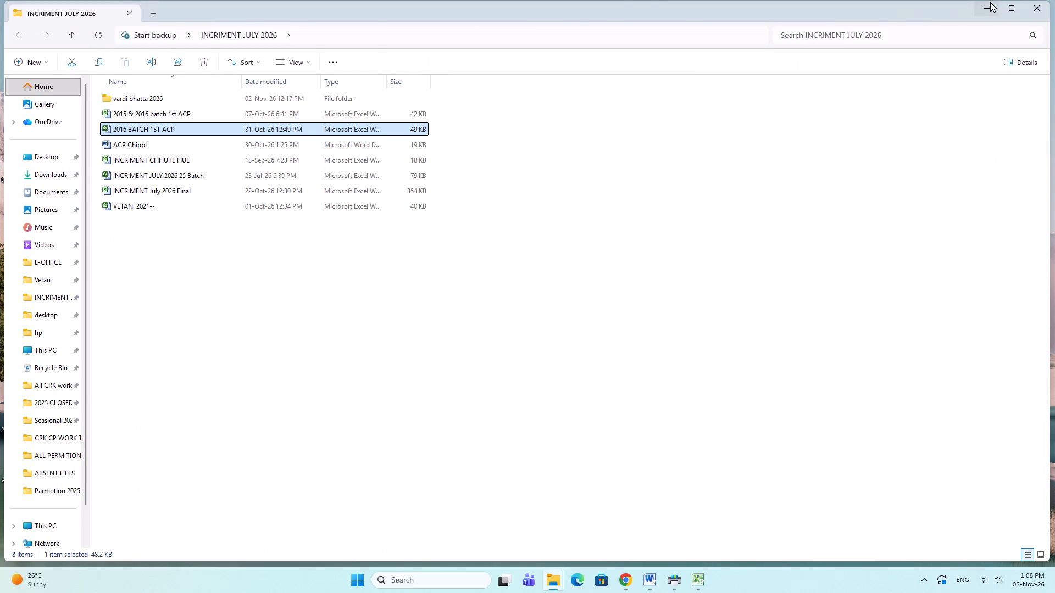
left_click(989, 3)
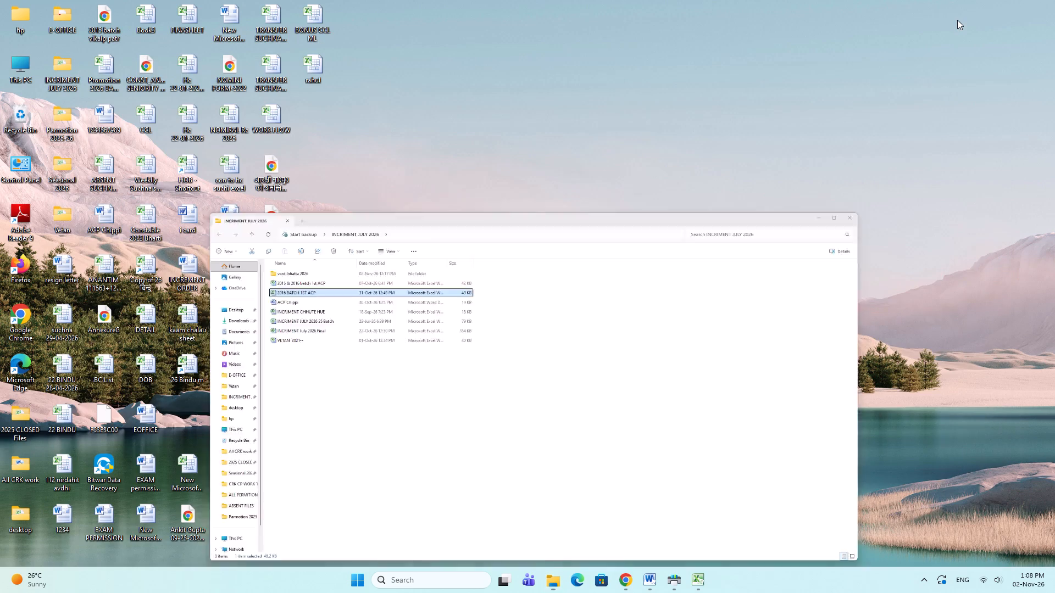
double_click(15, 76)
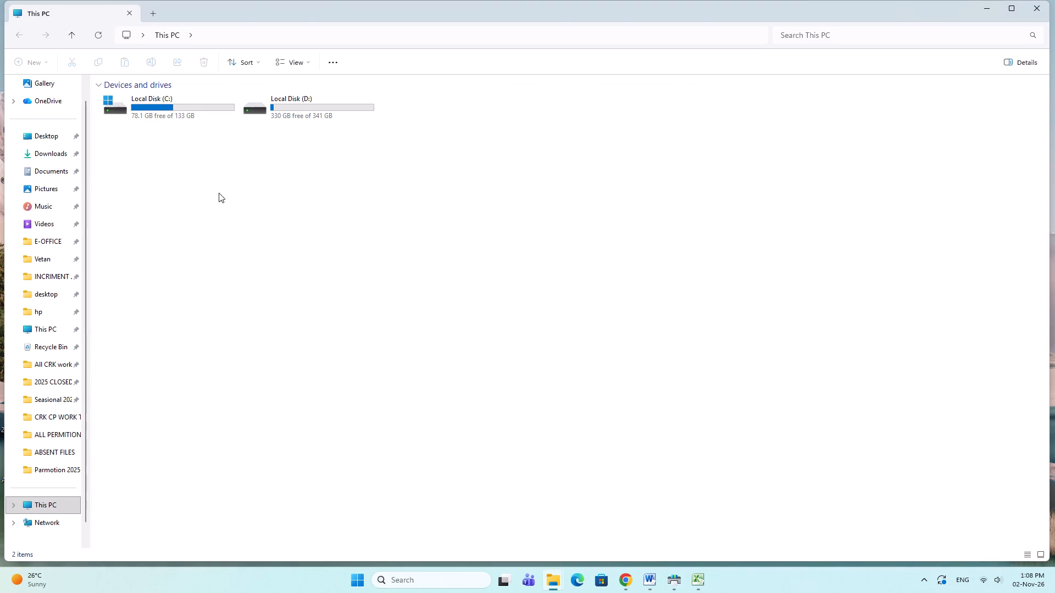
double_click(296, 111)
double_click(165, 248)
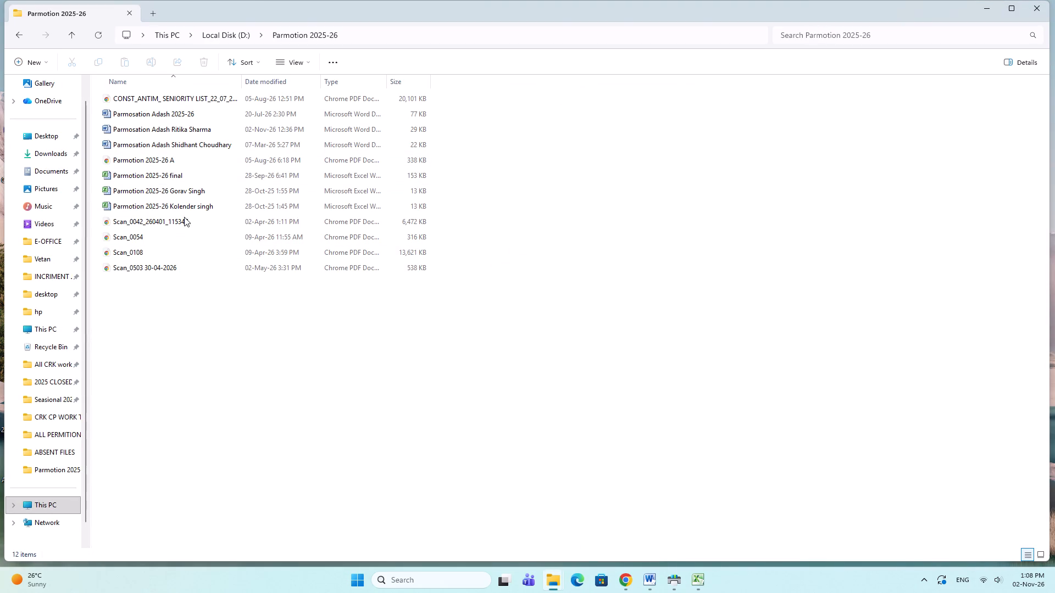
double_click(182, 178)
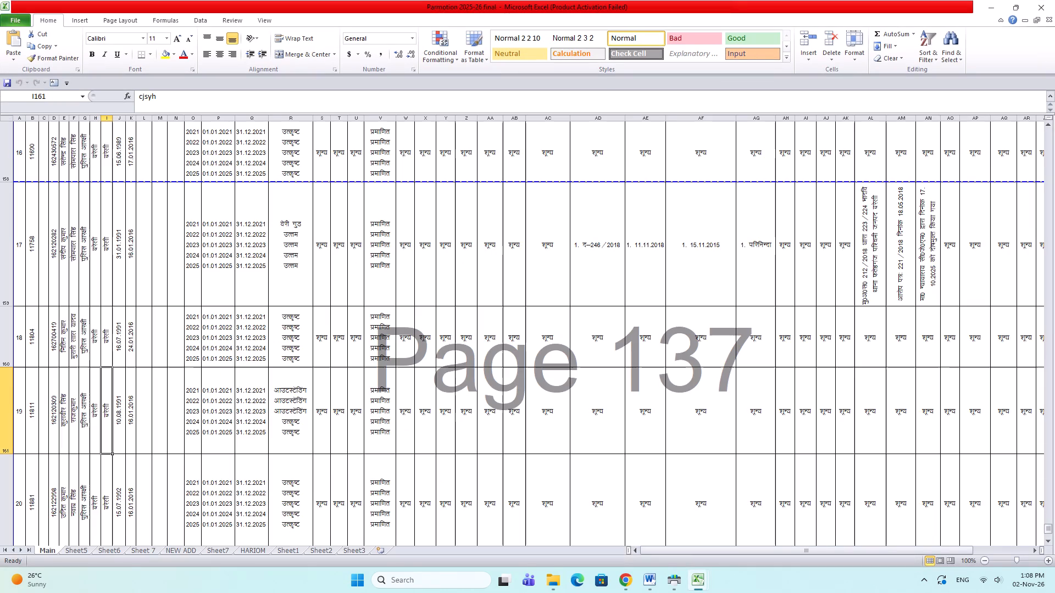
Search the Parmotion 2025-26 final workbook for the constable's PNO and select the entire matching row.
key("ctrl+f")
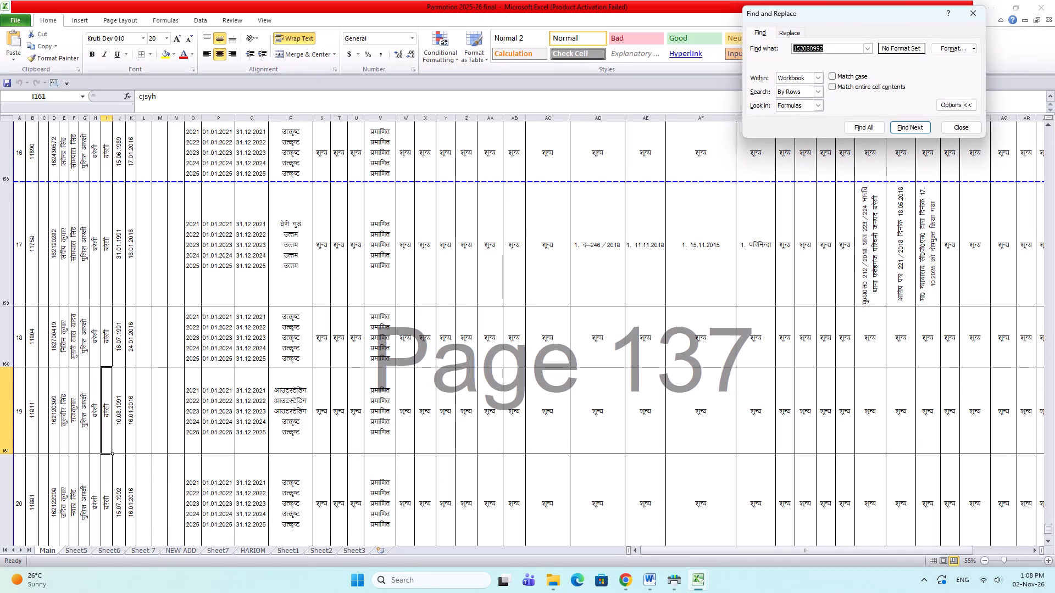
left_click(915, 124)
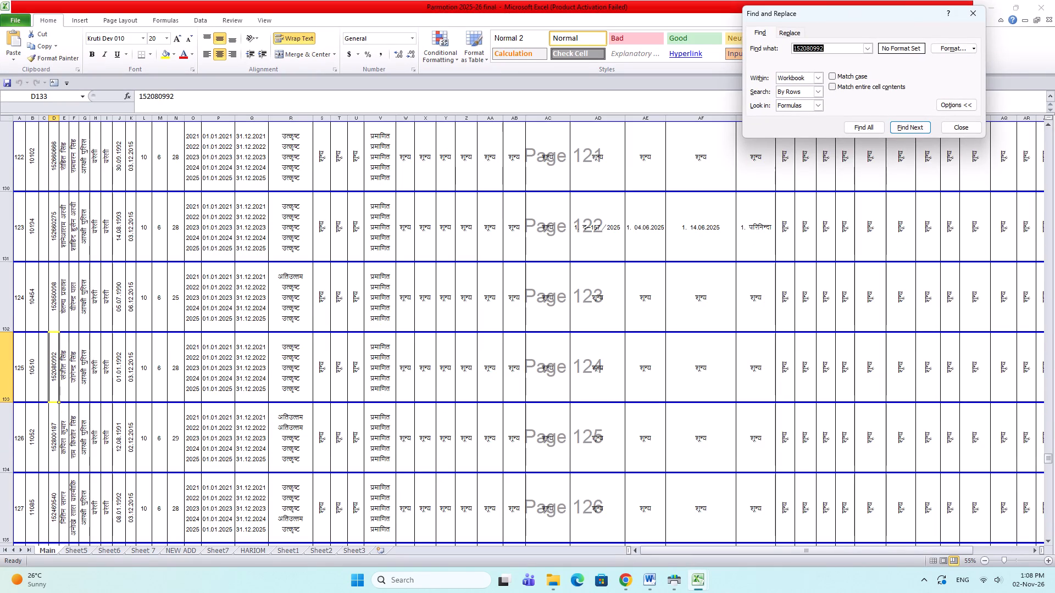
left_click(0, 367)
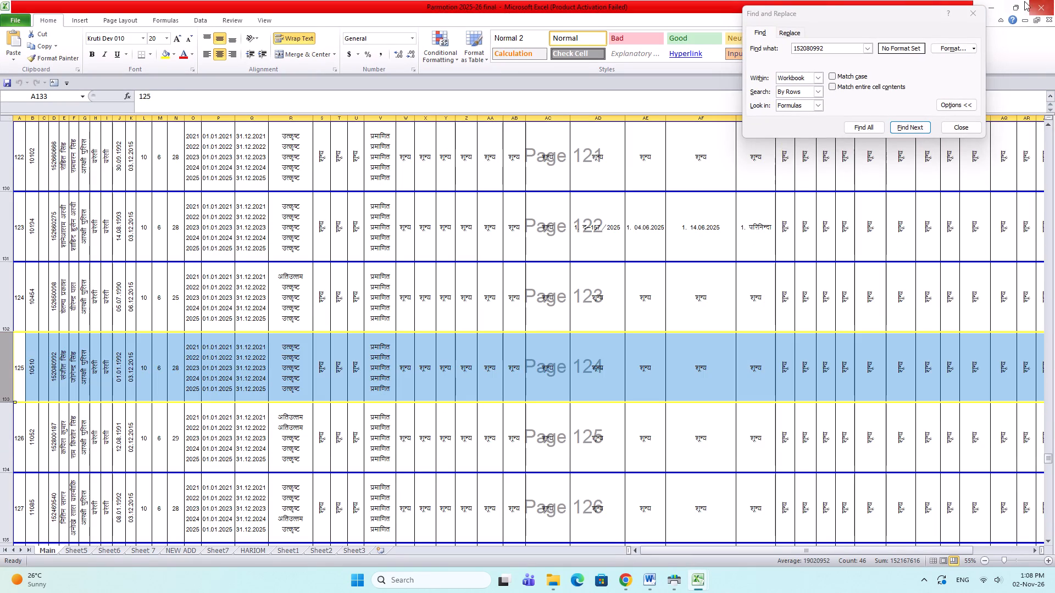
Set the promotion workbook and its folder aside and open the 2016 BATCH 1ST ACP workbook from the INCRIMENT JULY 2026 folder.
left_click(993, 0)
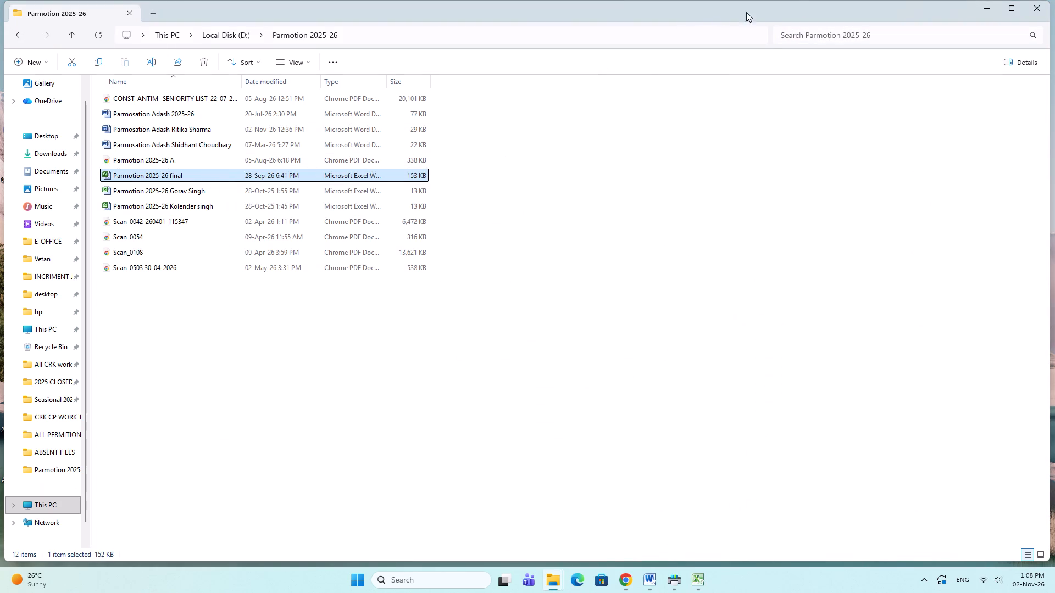
left_click(992, 8)
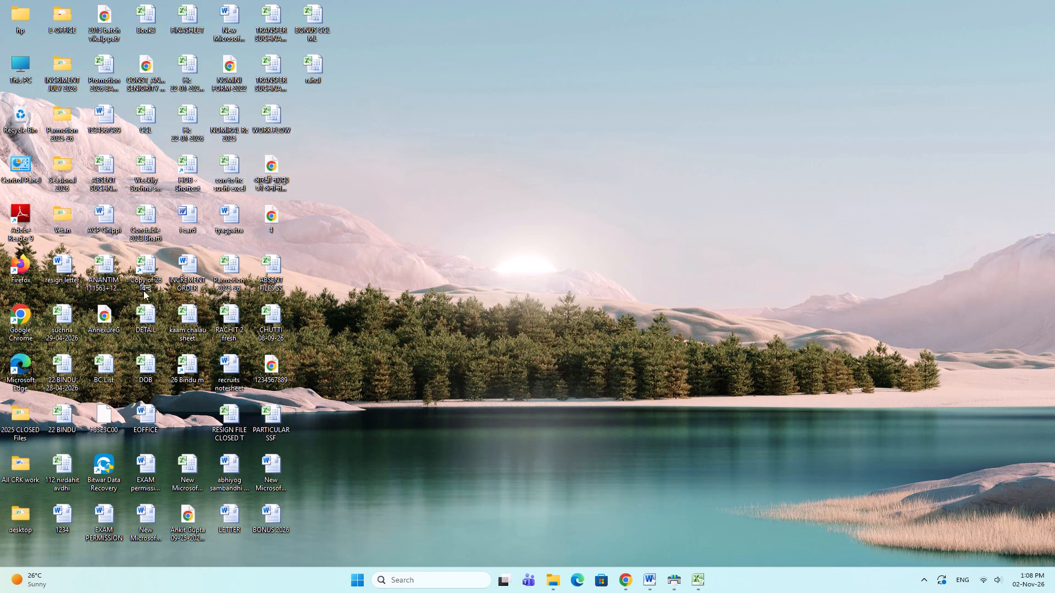
double_click(61, 66)
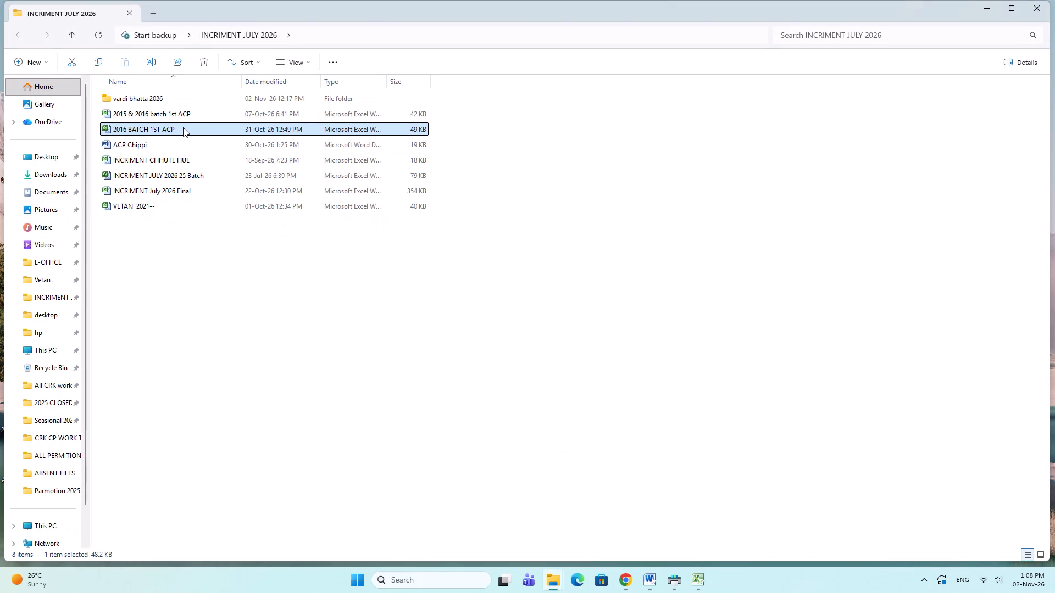
double_click(181, 127)
Review the ACP entries on the 08-10-2026 sheet and highlight the entire row for serial number 23 to read it across.
left_click(289, 307)
scroll(289, 307, "down", 2)
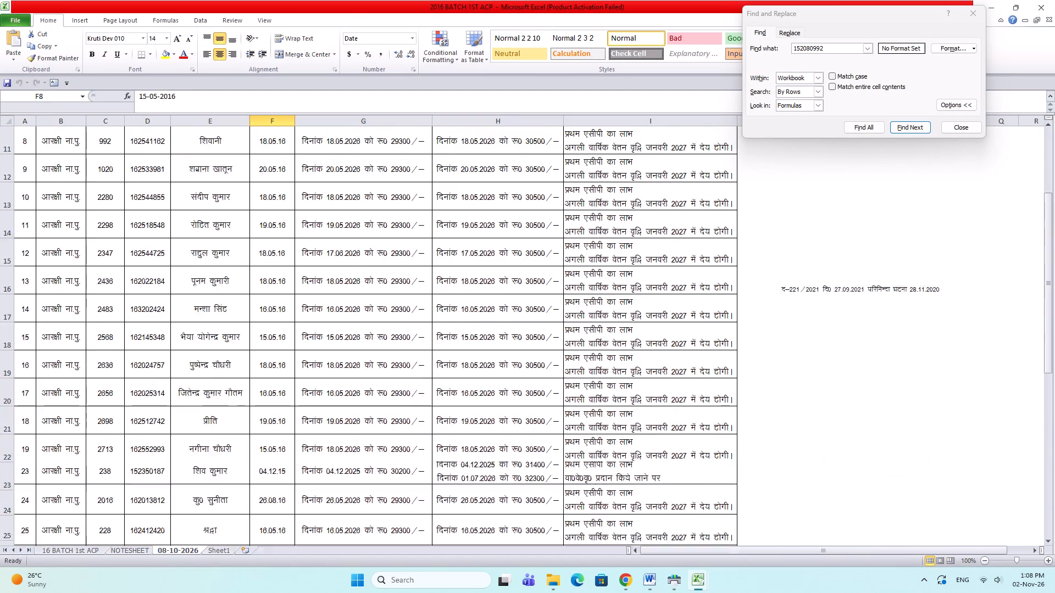
scroll(289, 307, "down", 6)
scroll(288, 306, "up", 2)
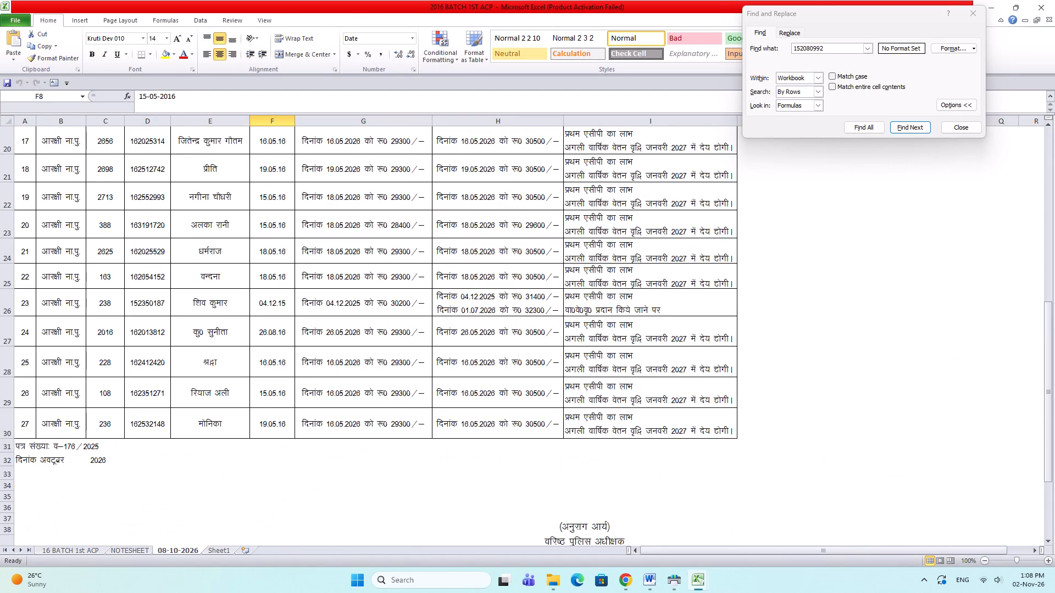
left_click(0, 288)
left_click(3, 302)
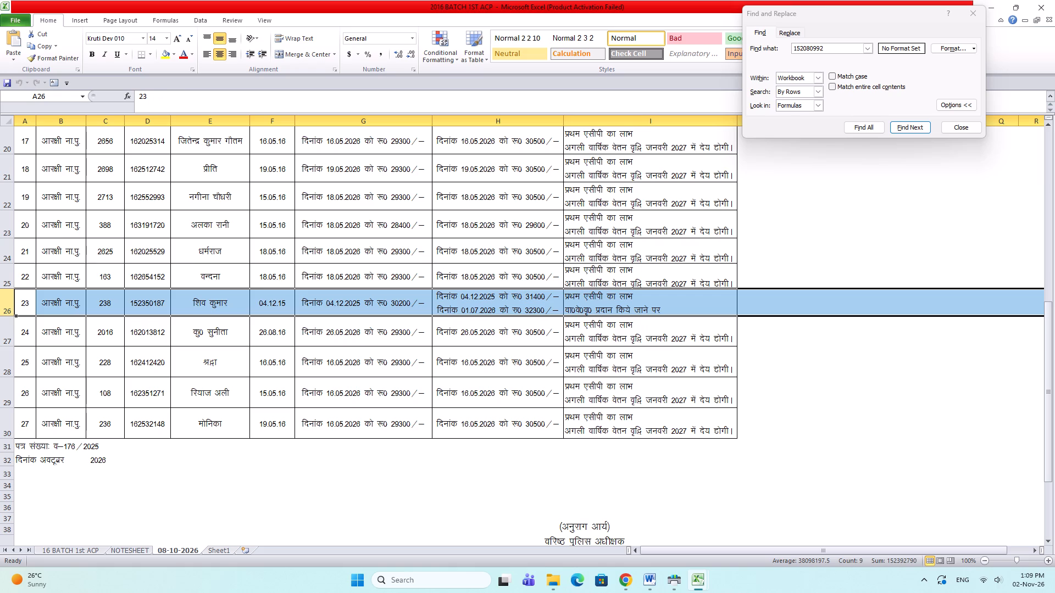
left_click(820, 350)
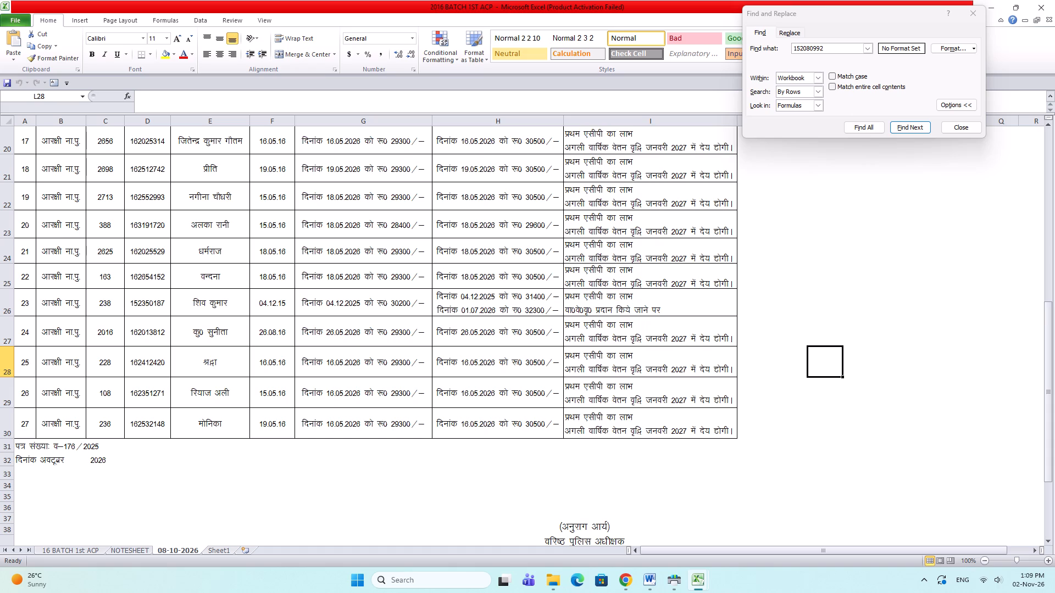
Switch to the LETTER document in Word and place the cursor after द्वारा in the unfinished last paragraph of the letter to पुलिस अधीक्षक, अपराध.
key("alt+Tab")
key("alt+Tab")
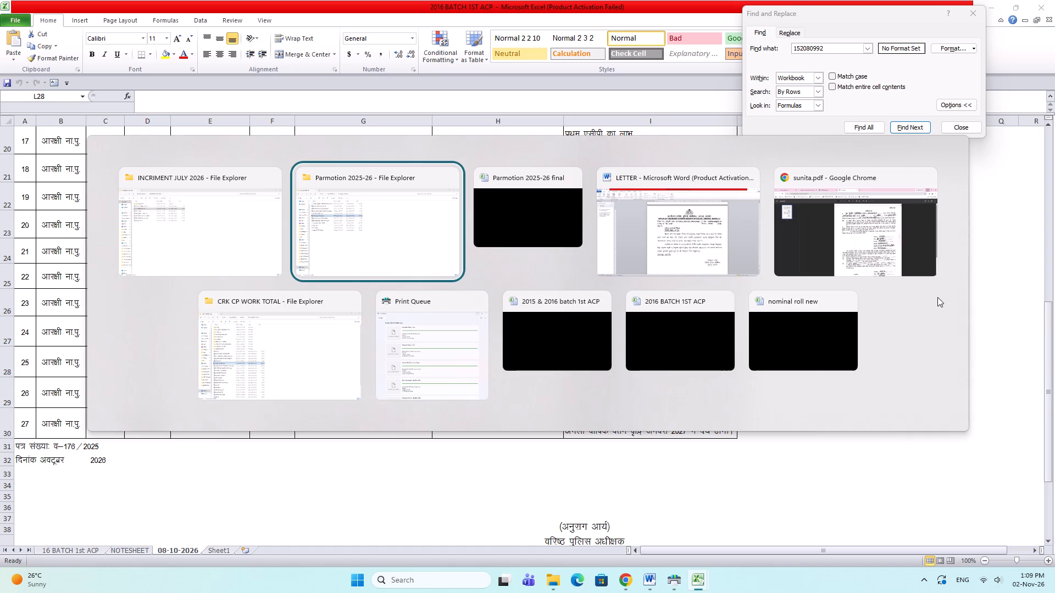
key("alt+Tab")
key("alt+Tab")
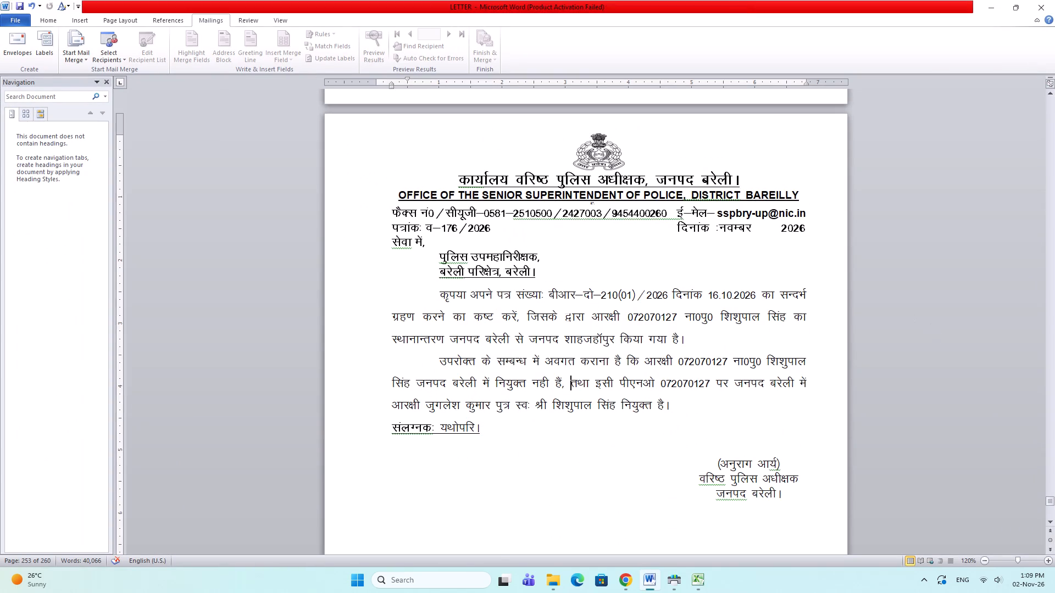
scroll(778, 289, "down", 16)
key("ctrl+End")
scroll(673, 342, "down", 1)
scroll(673, 340, "up", 8)
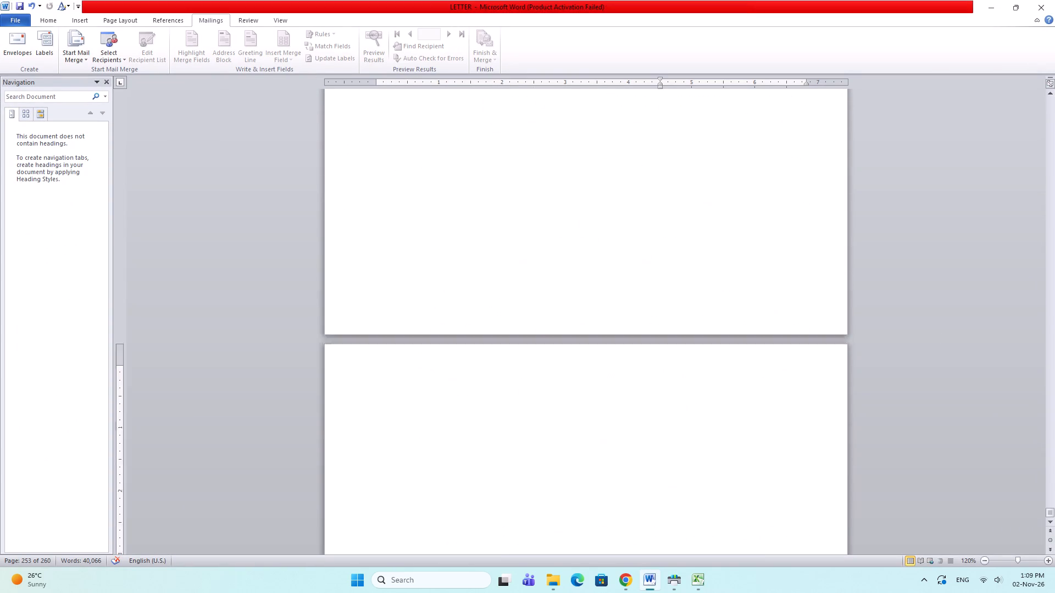
scroll(647, 328, "up", 12)
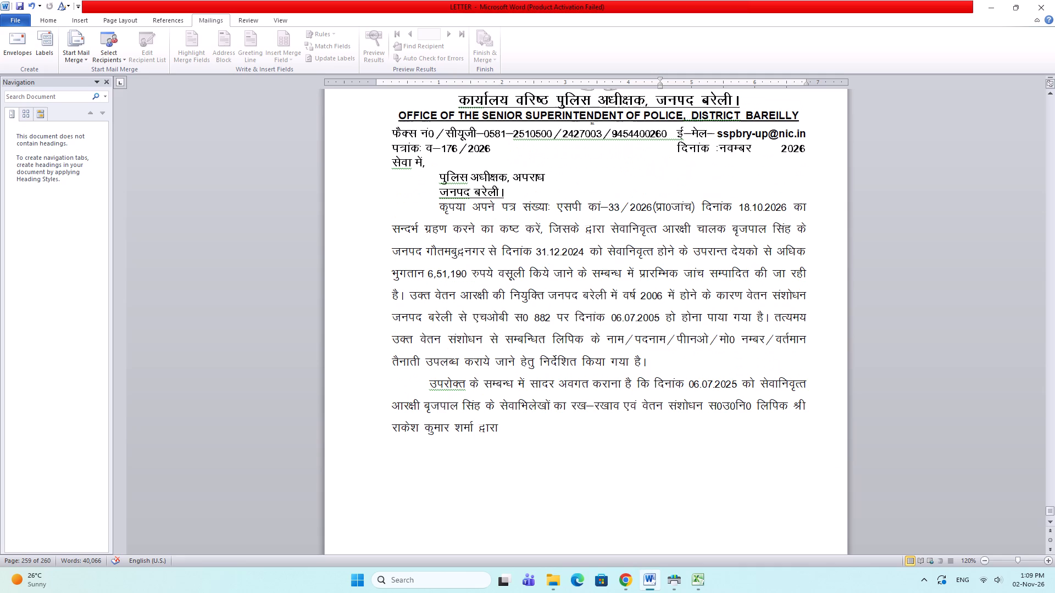
left_click(507, 428)
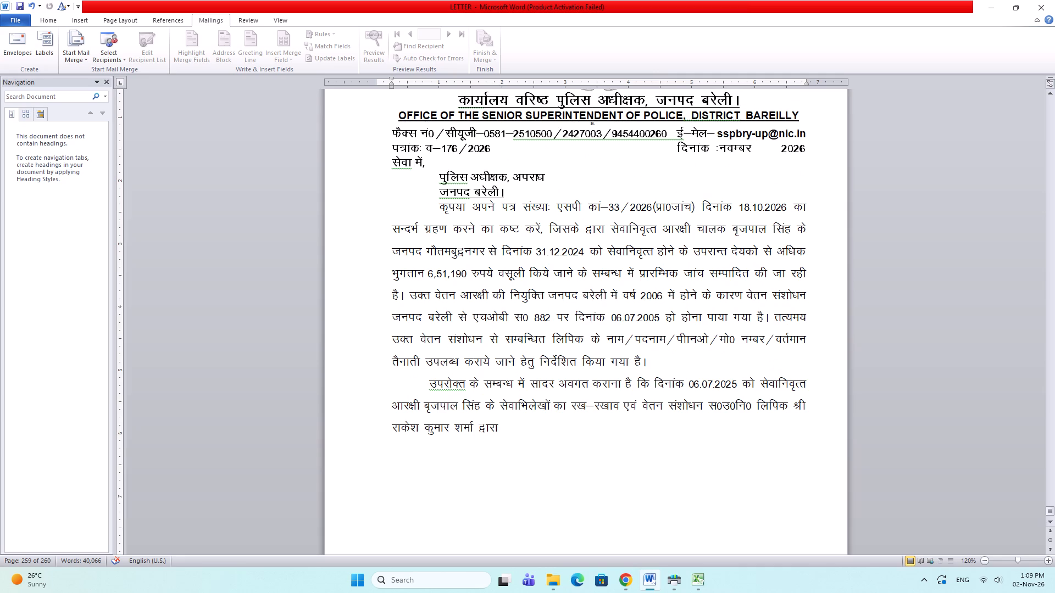
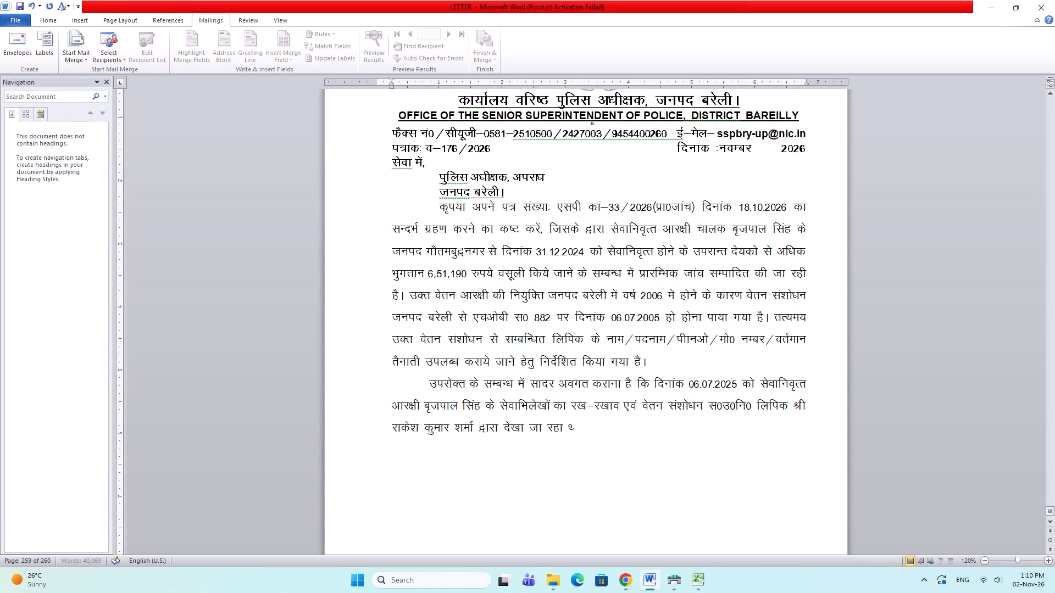
Finish the letter's last sentence with था।, so it ends देखा जा रहा था।.
key("BackSpace")
key("BackSpace")
key("BackSpace")
type("kkA")
Add a three-line signature block below the last paragraph: प्रधान लिपिक, कार्या0 वरिष्ठ पुलिस अधीक्षक, जनपद बरेली।.
key("Return")
key("Return")
type("iz/kky fy")
key("BackSpace")
key("backslash")
key("BackSpace")
key("BackSpace")
key("BackSpace")
key("BackSpace")
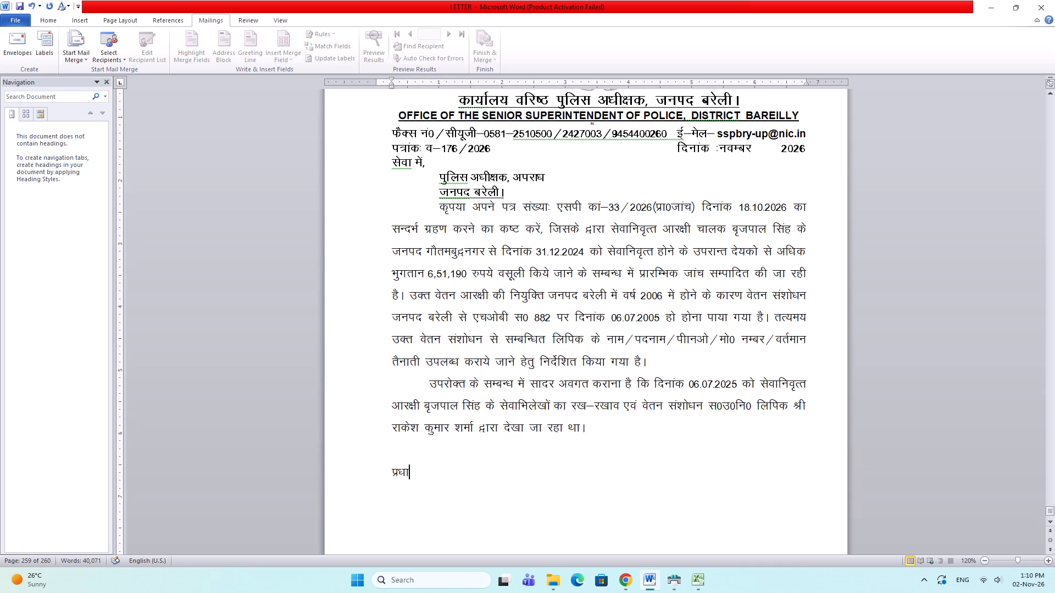
type("u fi")
key("BackSpace")
type("yfid")
key("Return")
type("dk;kZ0 ofj'B iqfyl v/khk")
key("BackSpace")
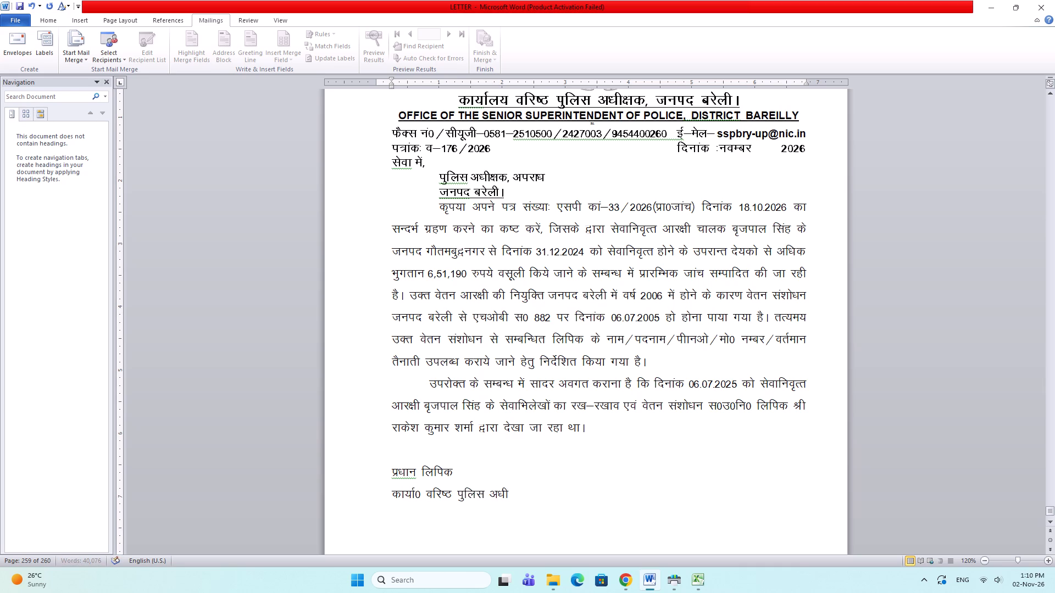
type("{kd")
key("Return")
type("tuin cjyhA")
key("BackSpace")
key("BackSpace")
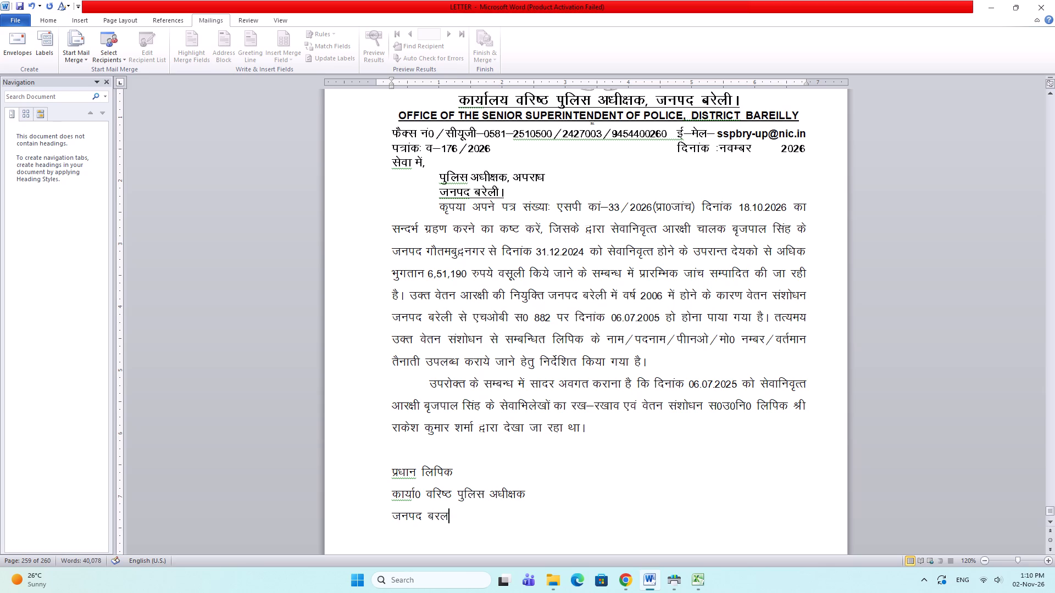
key("BackSpace")
type("suyjh")
key("BackSpace")
key("BackSpace")
key("BackSpace")
key("BackSpace")
type("yhA")
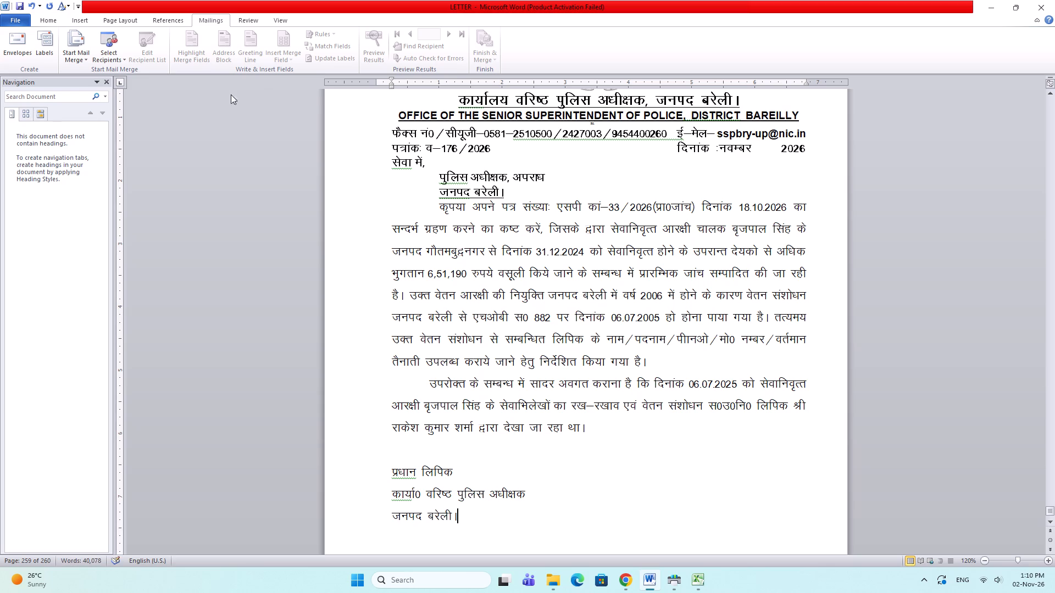
Give the three signature lines single line spacing, centre them, and increase their indent repeatedly to shift the block toward the page's right side.
left_click_drag(392, 469, 454, 508)
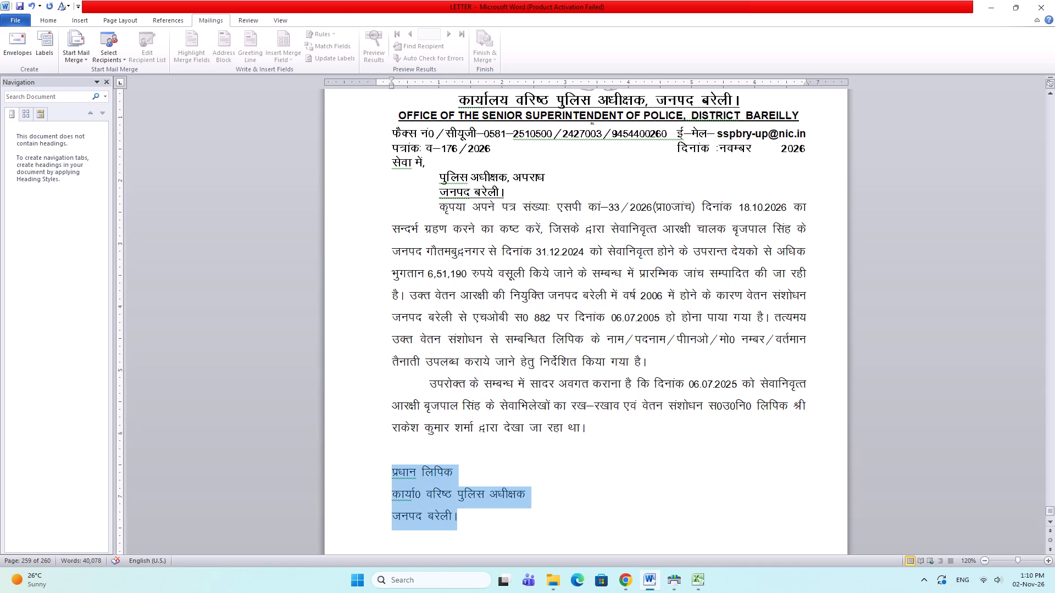
left_click_drag(454, 508, 454, 508)
scroll(257, 44, "up", 14)
left_click(293, 57)
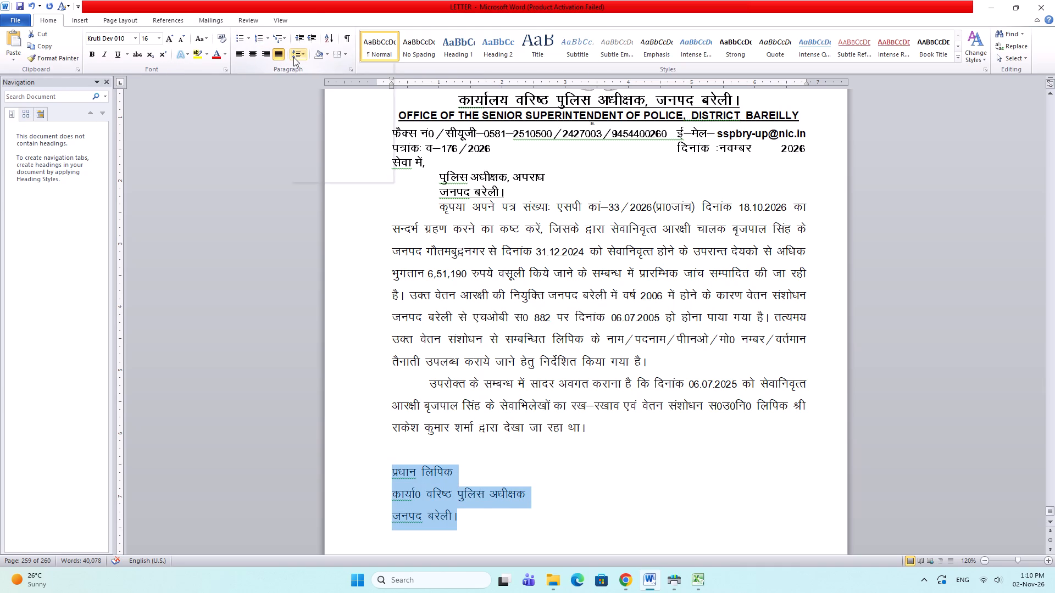
left_click(306, 65)
left_click(252, 53)
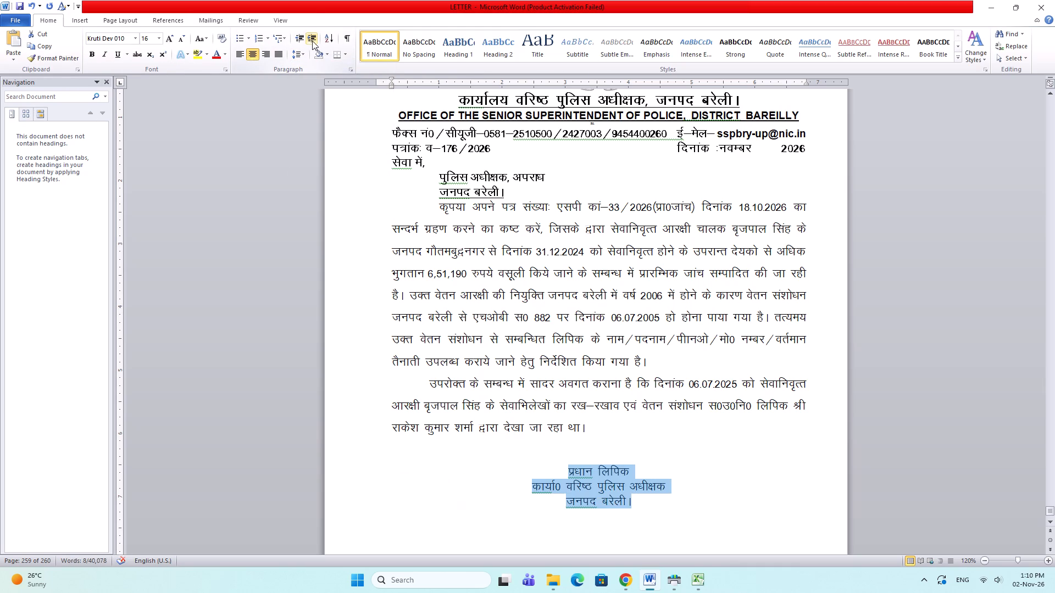
triple_click(310, 40)
triple_click(310, 40)
left_click(310, 40)
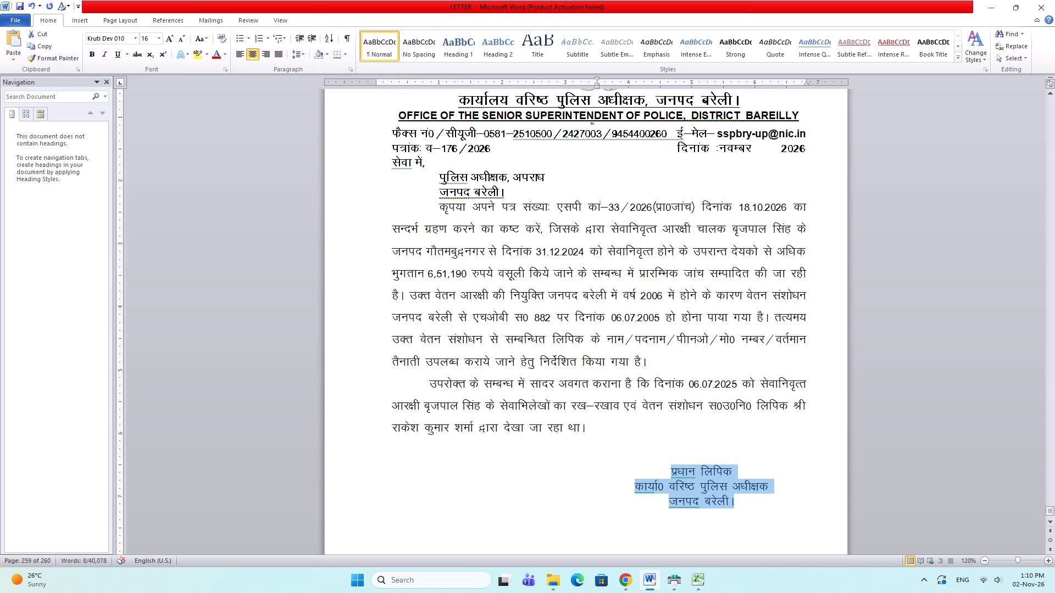
left_click(309, 40)
Insert two blank lines above प्रधान लिपिक to leave room for the signature.
left_click(688, 465)
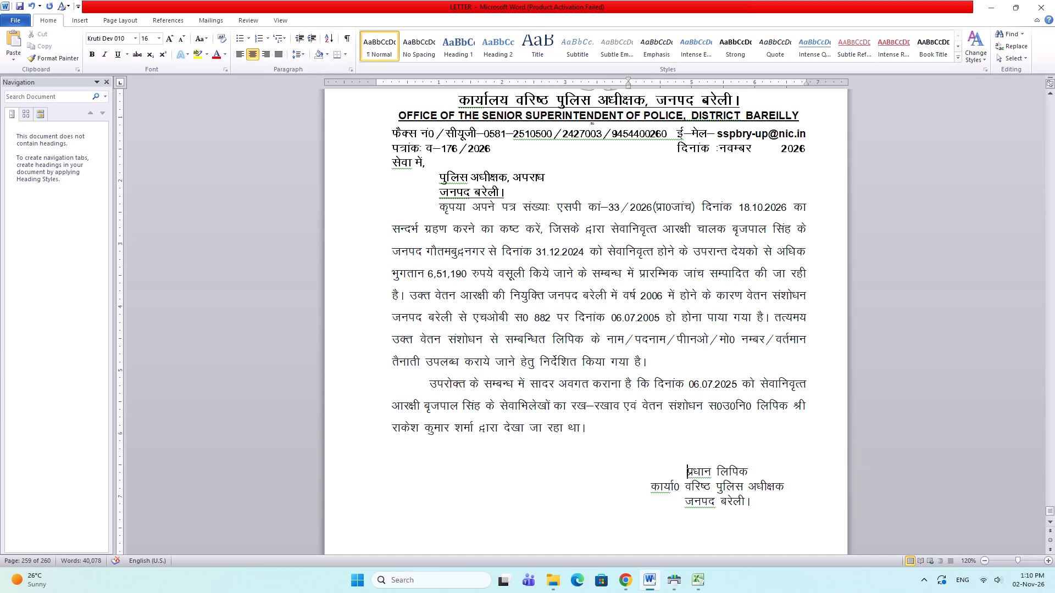
key("Return")
key("Return")
Print two copies of the current letter page on the Brother DCP-B7535DW printer and save the document.
scroll(673, 409, "up", 1)
left_click(655, 356)
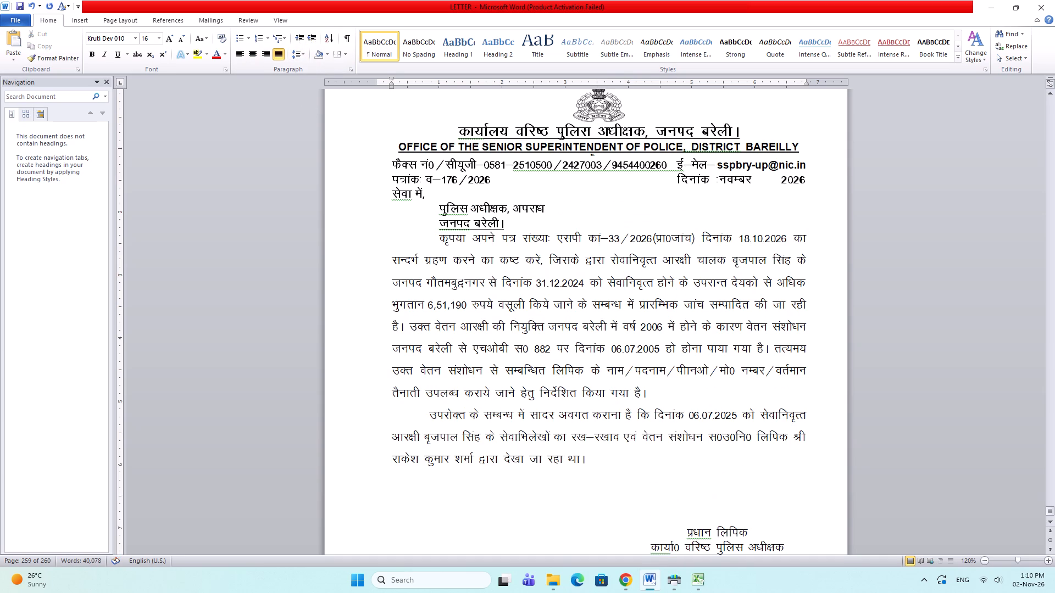
key("ctrl+p")
left_click(111, 60)
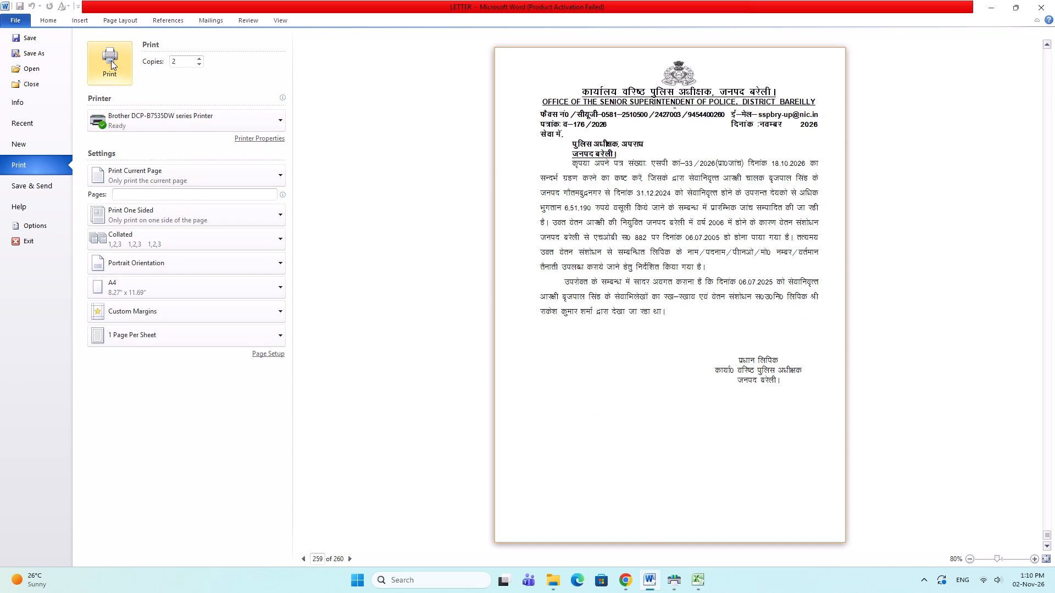
key("ctrl+s")
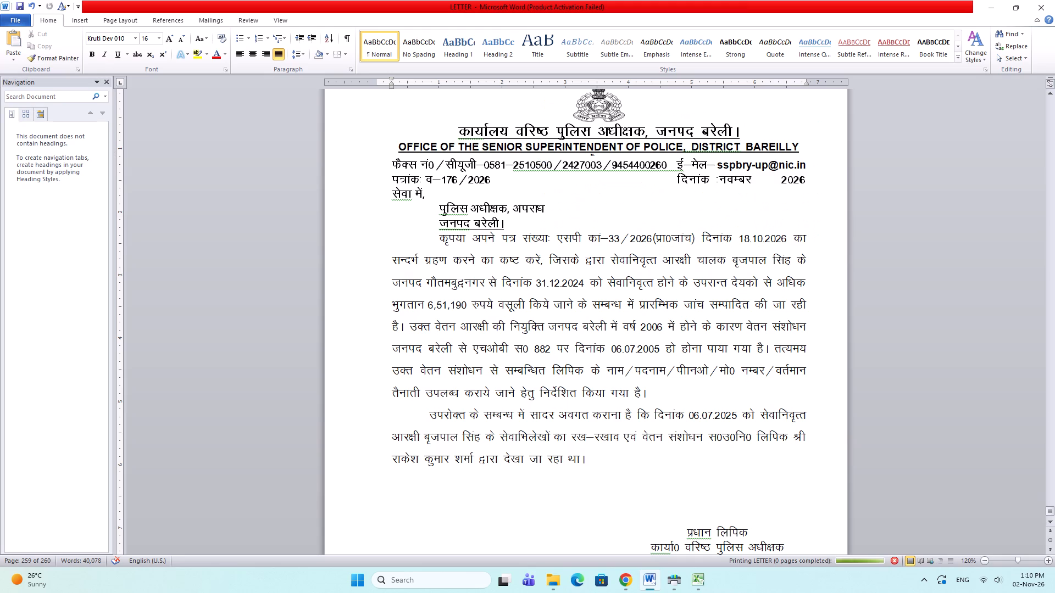